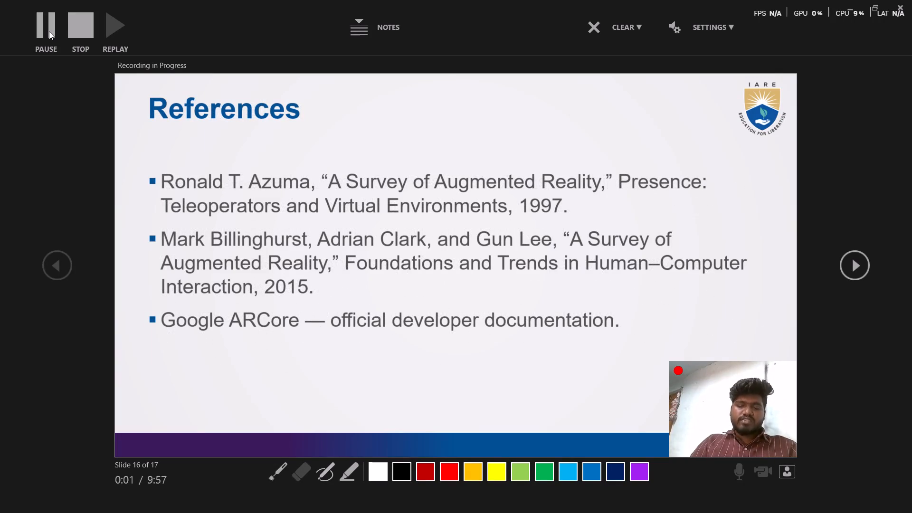
# Advance the narrated recording to the closing Thank You slide, then end the recording and return to the slide editor.
pyautogui.press('Right')
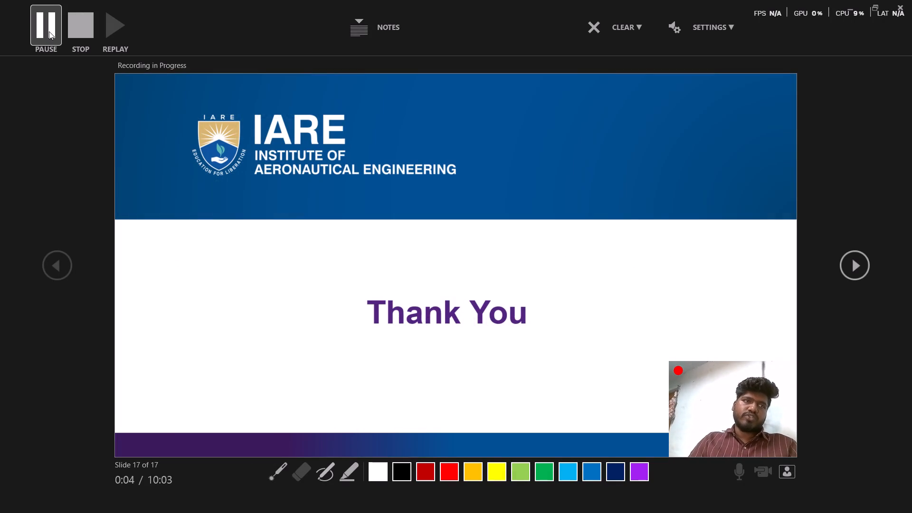
pyautogui.click(49, 31)
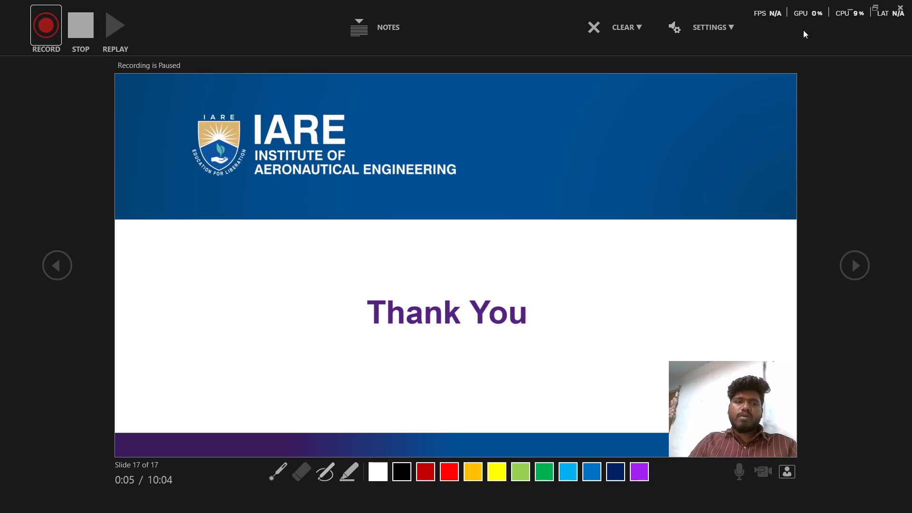
pyautogui.press('Escape')
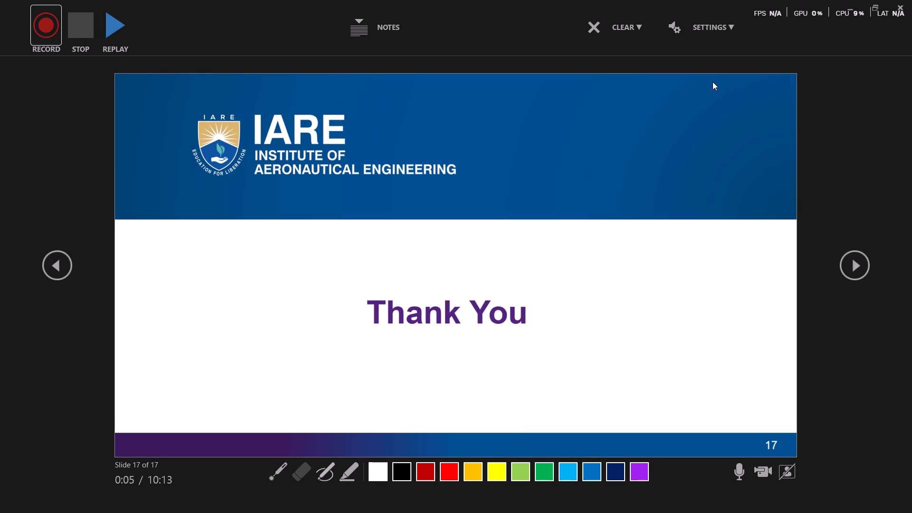
pyautogui.press('Escape')
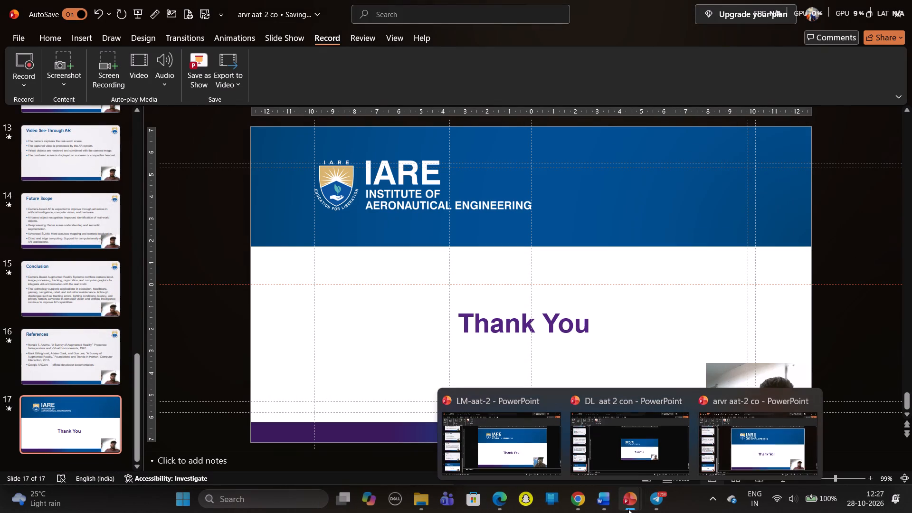
# Open the recent presentation "sf aat 2".
pyautogui.click(13, 43)
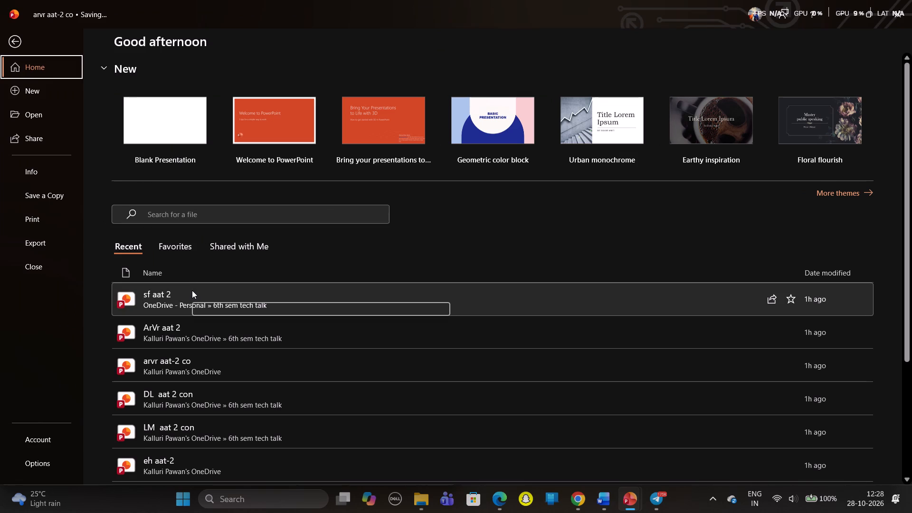
pyautogui.doubleClick(192, 290)
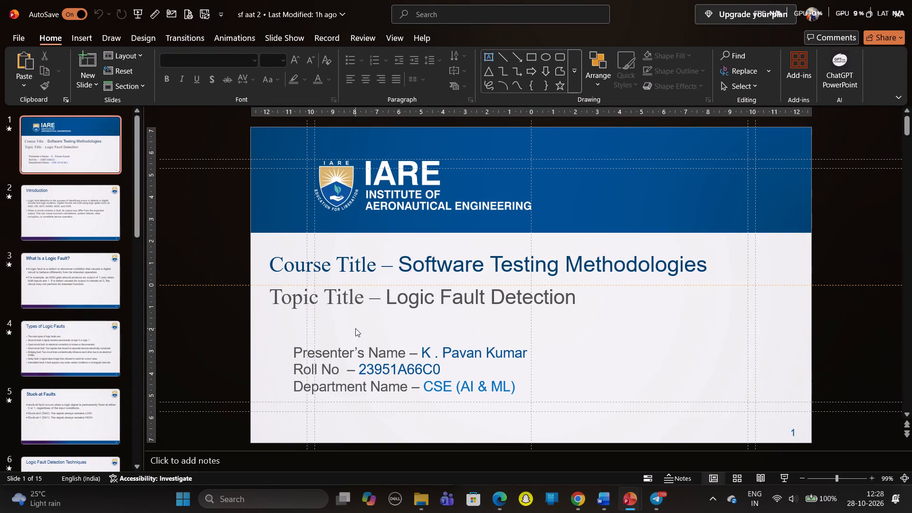
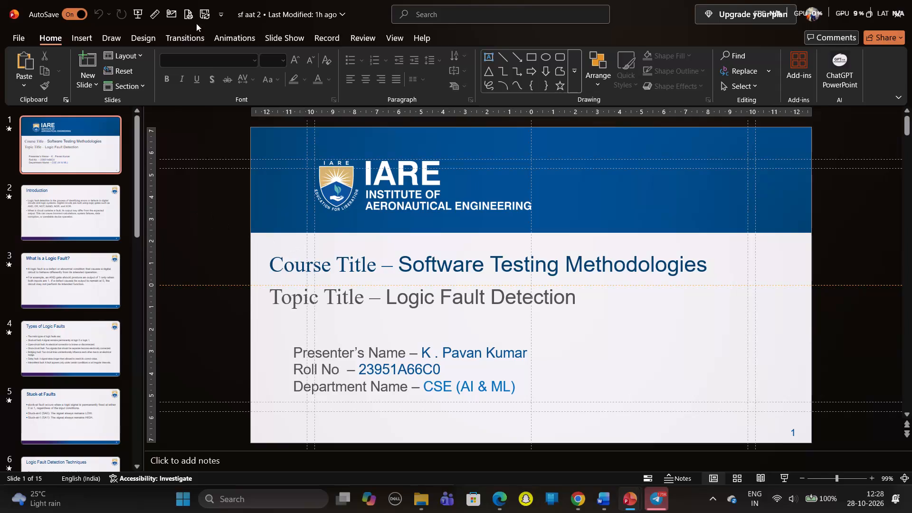
# Open the slide show recording view from the title slide and clear the existing recordings on all slides.
pyautogui.click(327, 33)
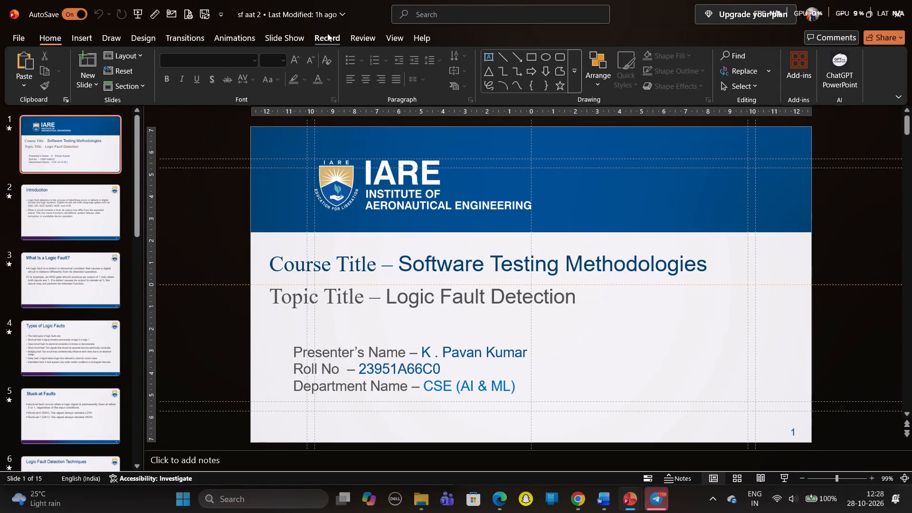
pyautogui.click(21, 56)
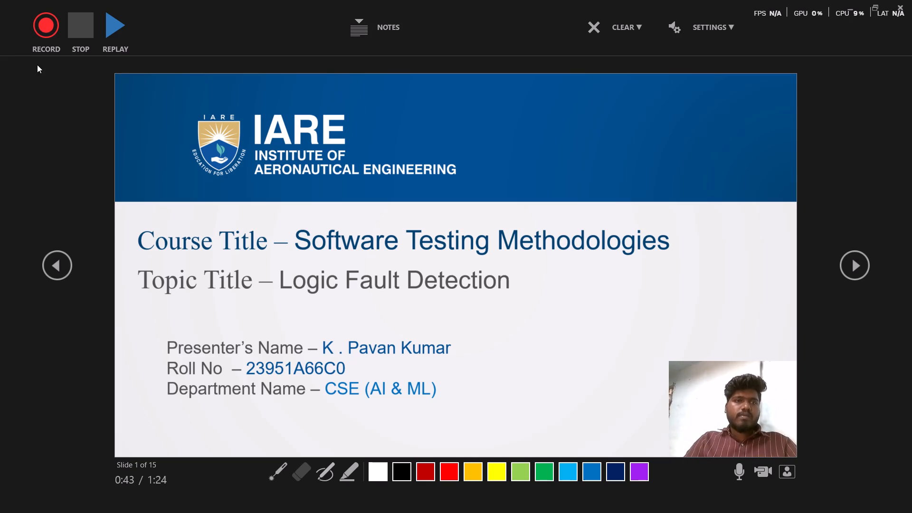
pyautogui.click(605, 24)
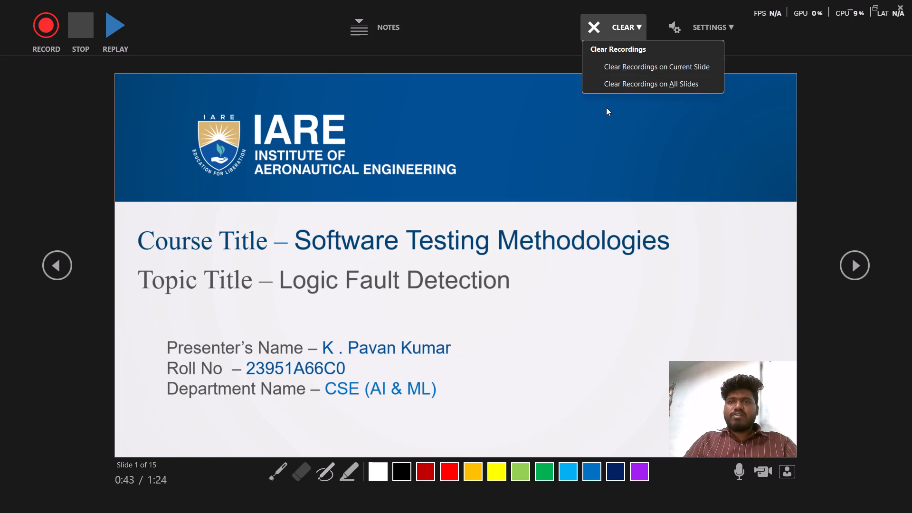
pyautogui.click(629, 87)
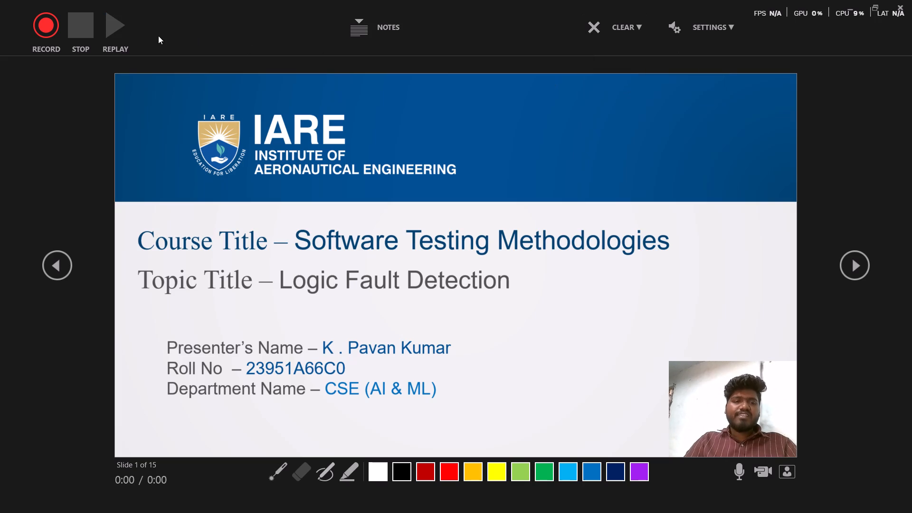
# Start a new webcam-narrated recording from the Logic Fault Detection title slide.
pyautogui.click(38, 36)
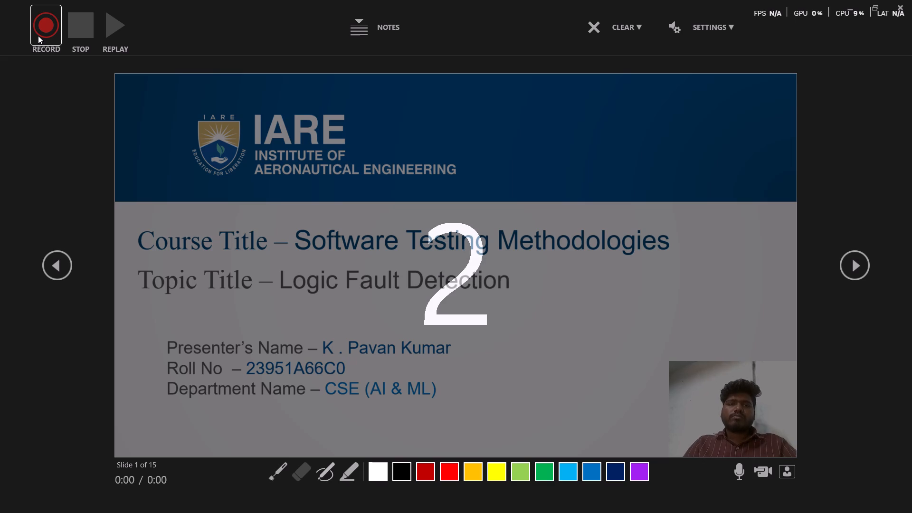
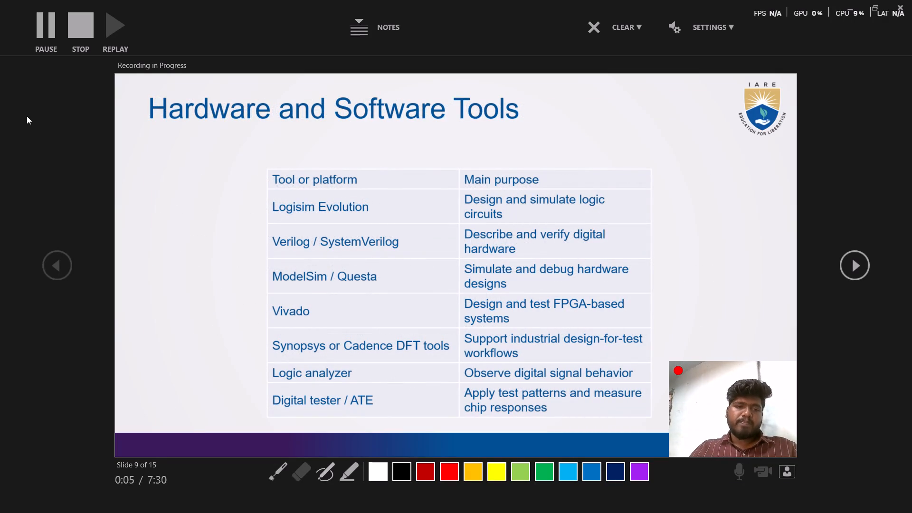
# Continue the narrated recording from the Hardware and Software Tools slide to the Applications of Logic Fault Detection slide.
pyautogui.press('Right')
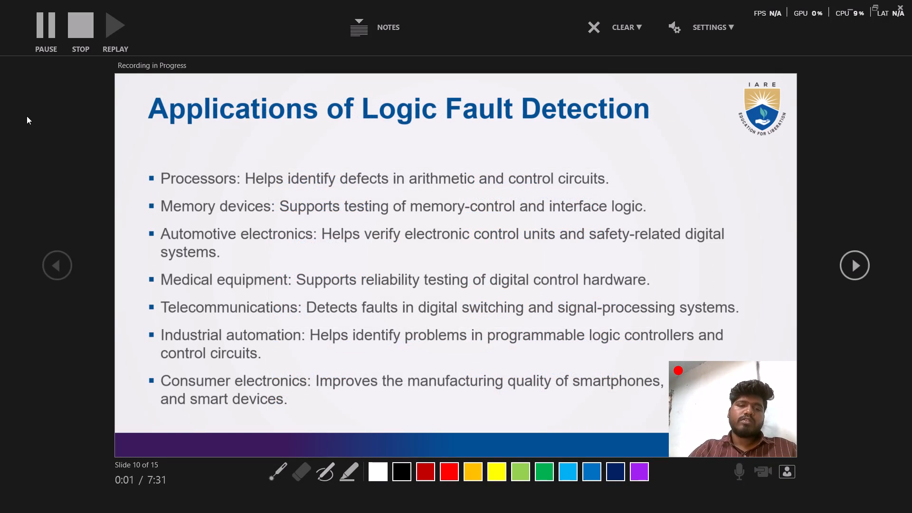
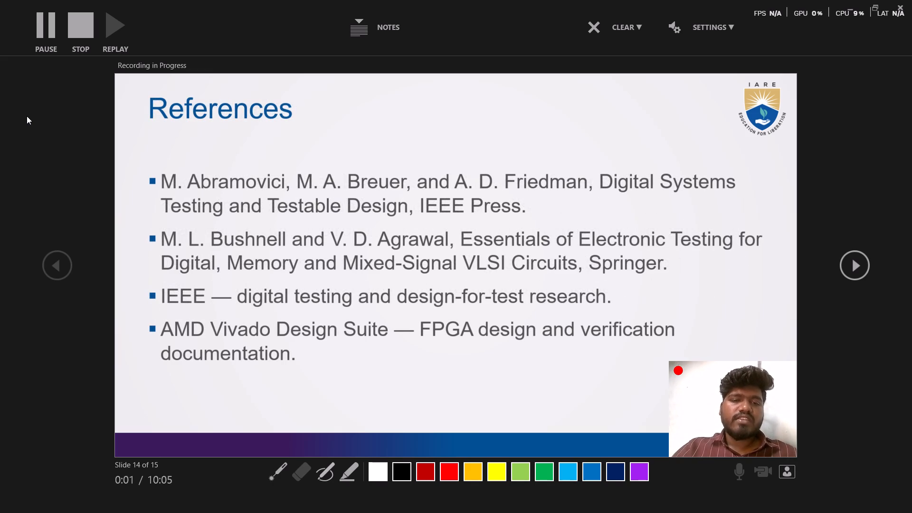
# Advance the narrated recording to the Thank You slide, stop recording there and return to the normal editing view.
pyautogui.press('Right')
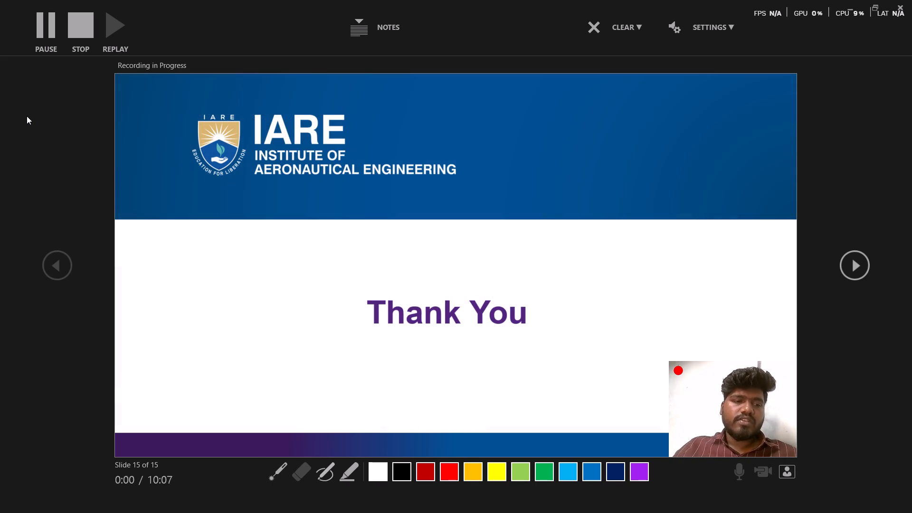
pyautogui.click(48, 18)
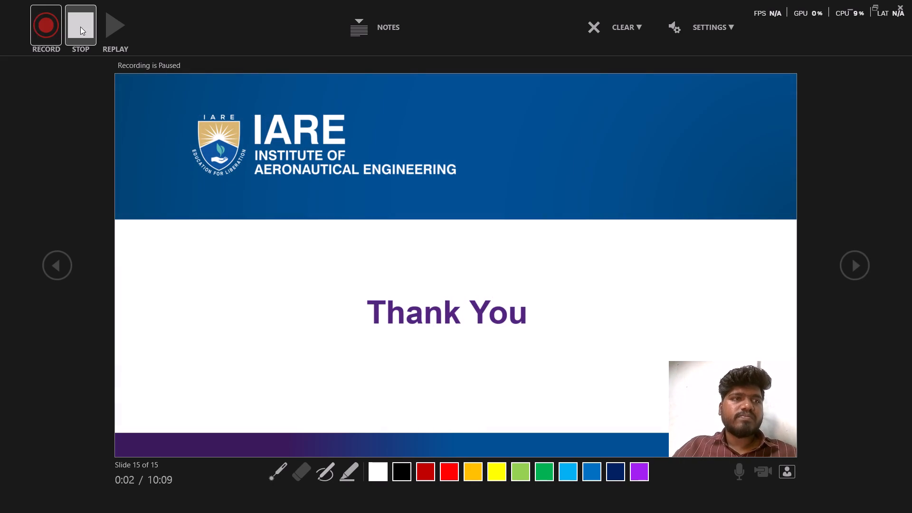
pyautogui.click(80, 27)
pyautogui.press('Escape')
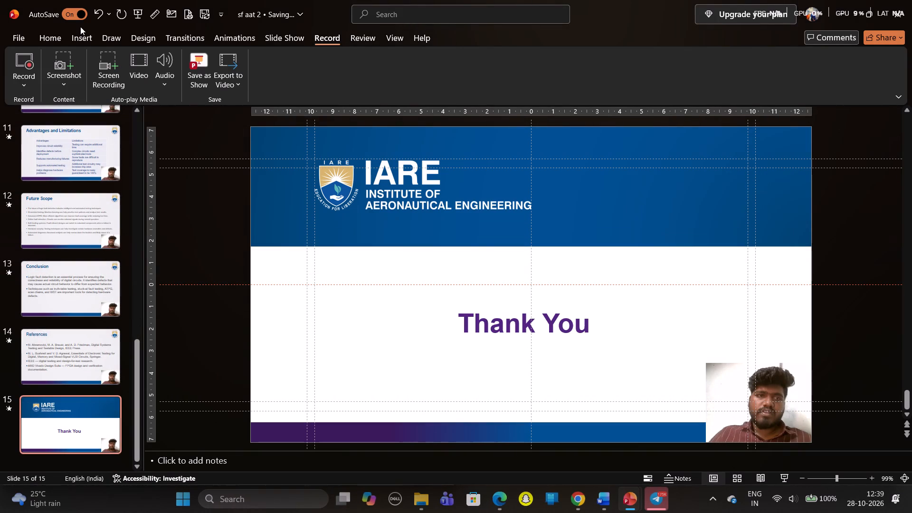
# Switch to the LM-aat-2 presentation, copy its sharing link and close the sharing dialog.
pyautogui.press('4')
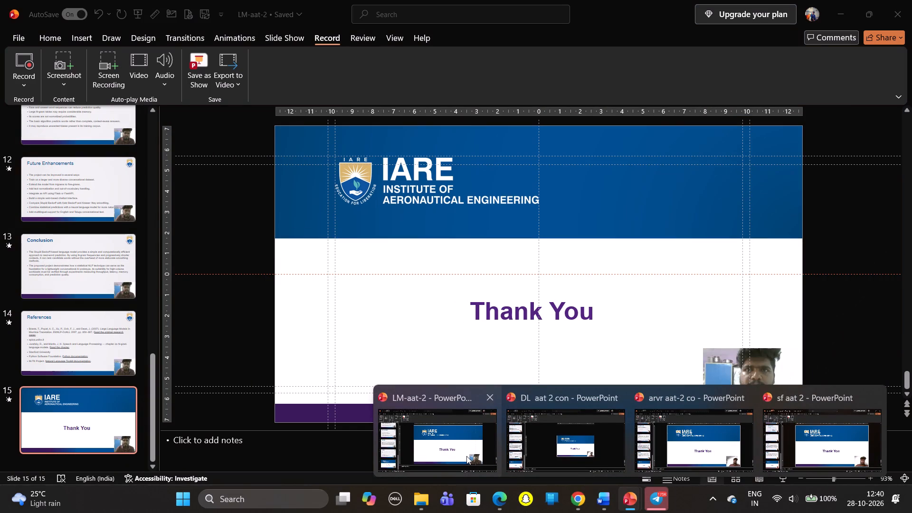
pyautogui.click(466, 456)
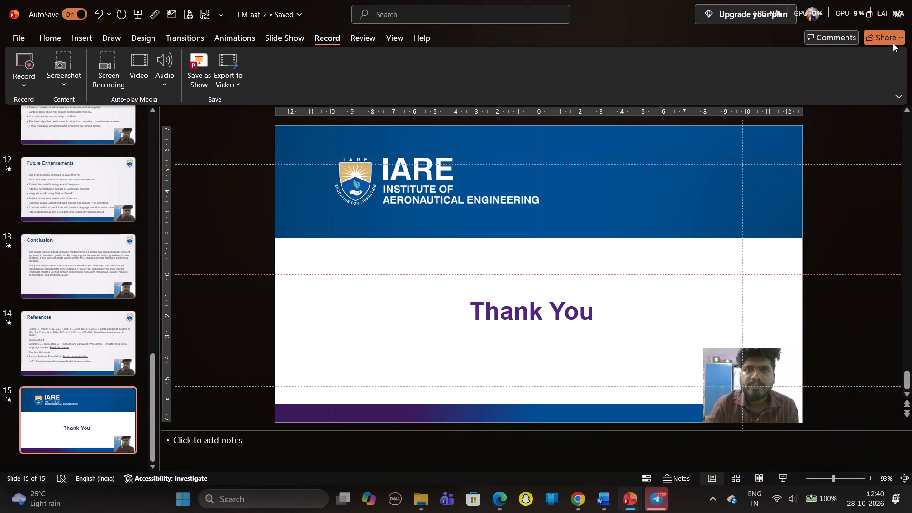
pyautogui.click(893, 42)
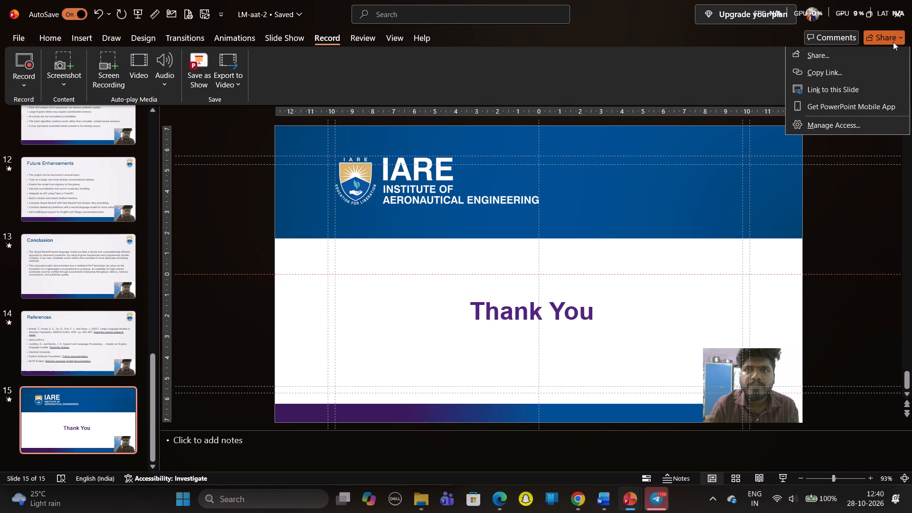
pyautogui.click(844, 58)
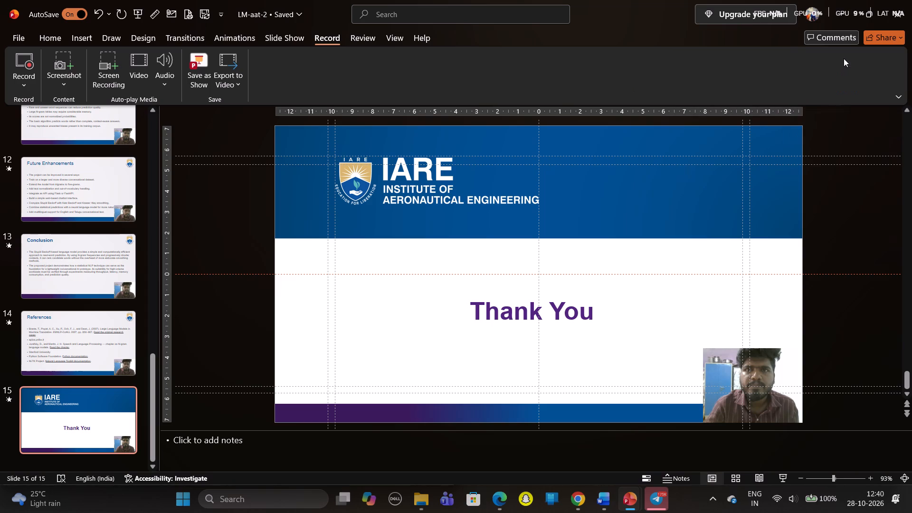
pyautogui.click(893, 36)
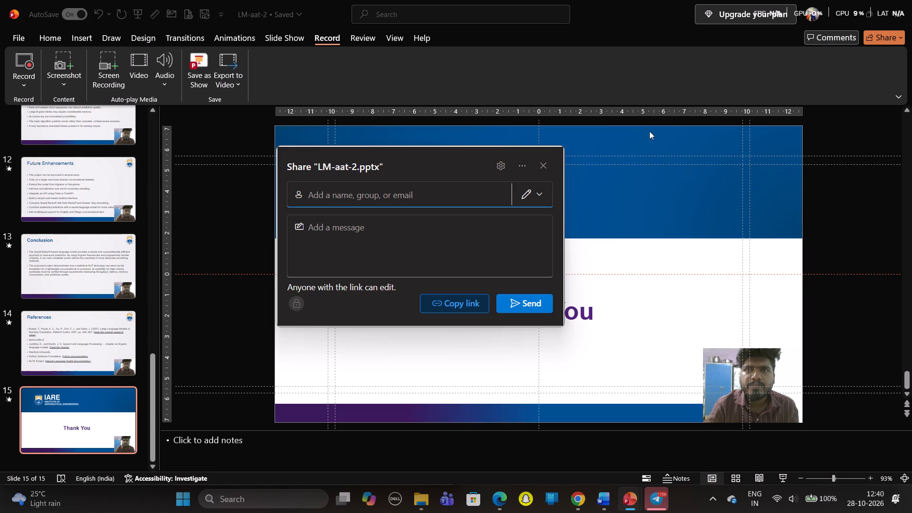
pyautogui.click(450, 309)
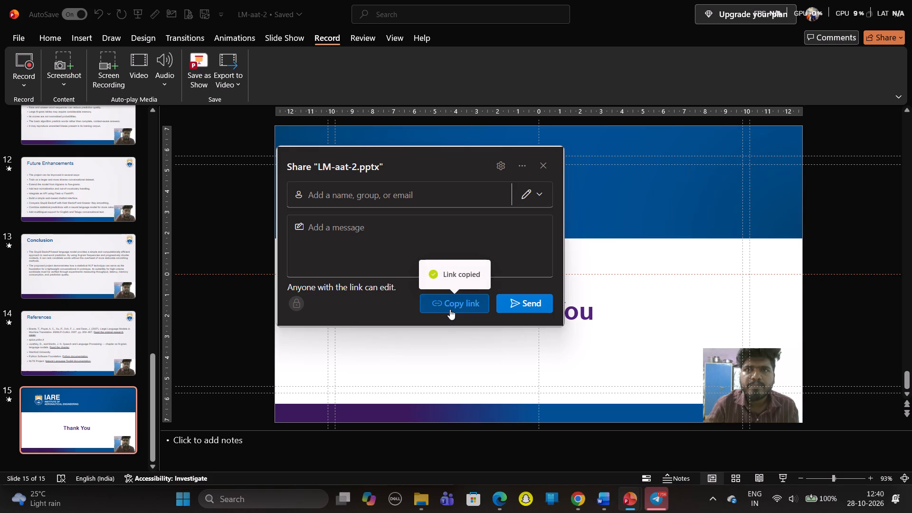
pyautogui.click(619, 244)
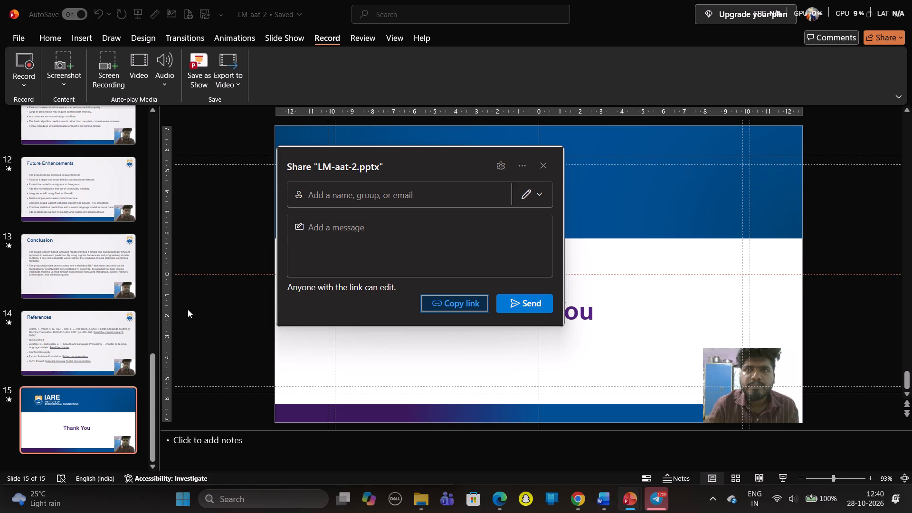
pyautogui.scroll(3, 56, 298)
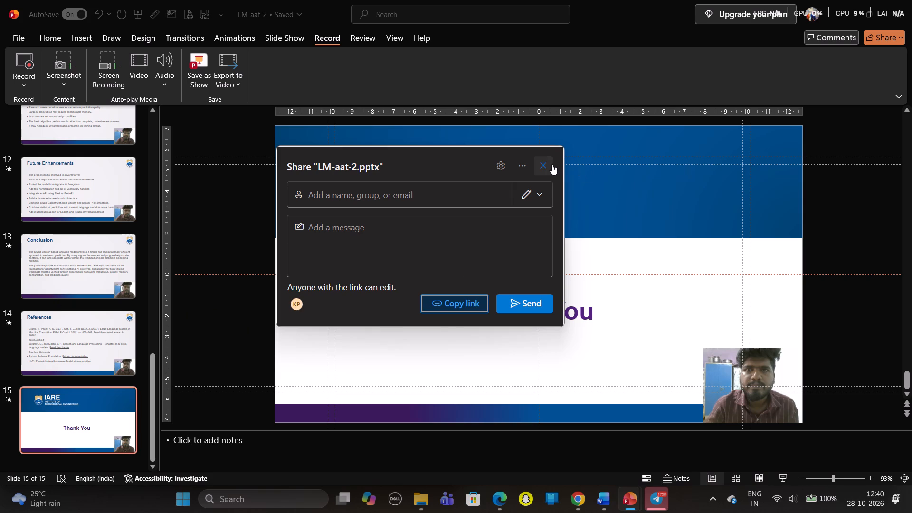
pyautogui.click(552, 164)
# Show the title slide of the LM-aat-2 presentation to check its course and topic.
pyautogui.scroll(1, 158, 277)
pyautogui.scroll(3, 110, 230)
pyautogui.click(105, 164)
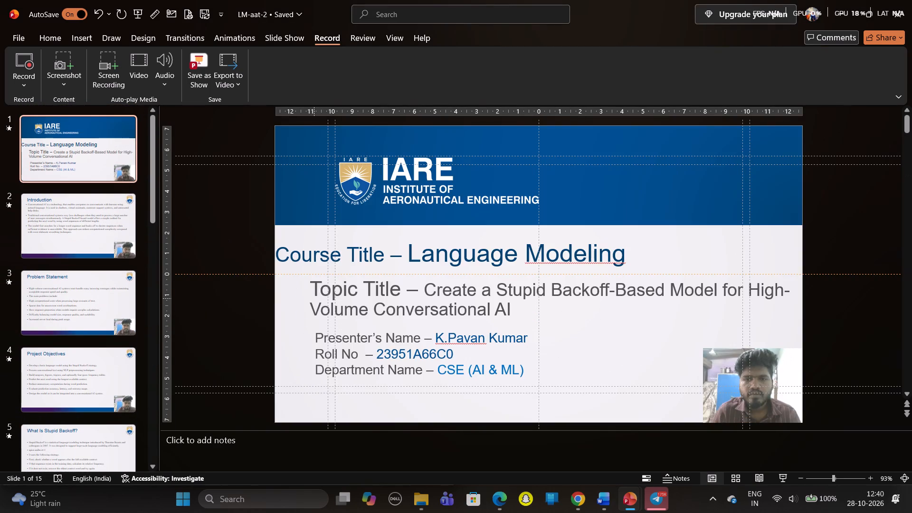
# In Chrome, load the Language Modeling assignment question on the AAT-II page and paste the copied presentation link as its video link.
pyautogui.click(573, 501)
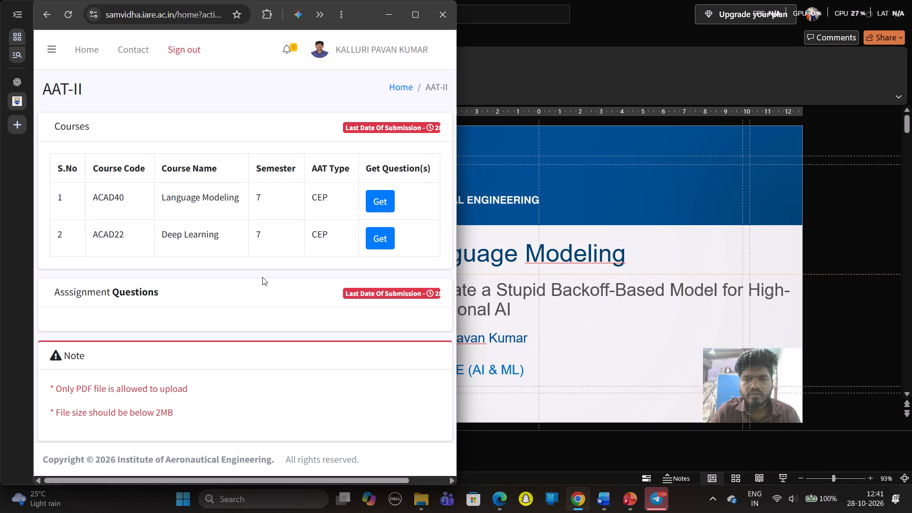
pyautogui.scroll(-1, 263, 270)
pyautogui.click(379, 196)
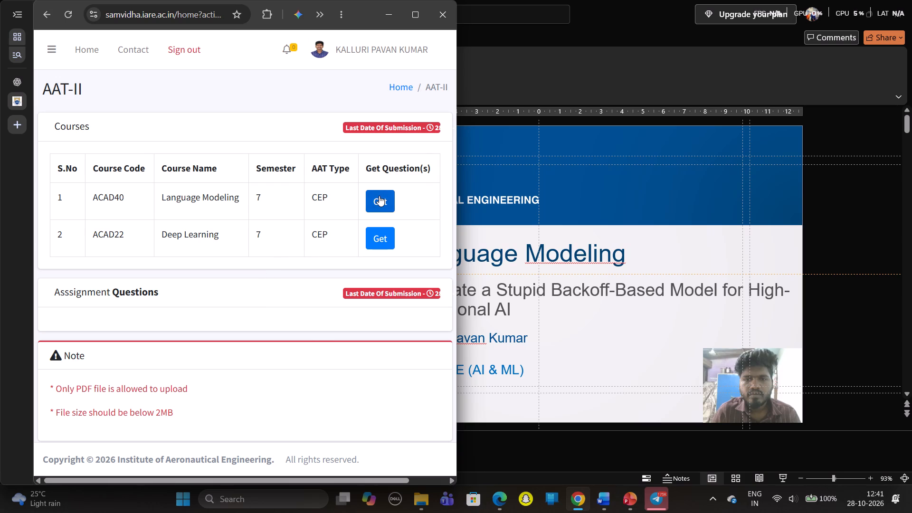
pyautogui.click(247, 325)
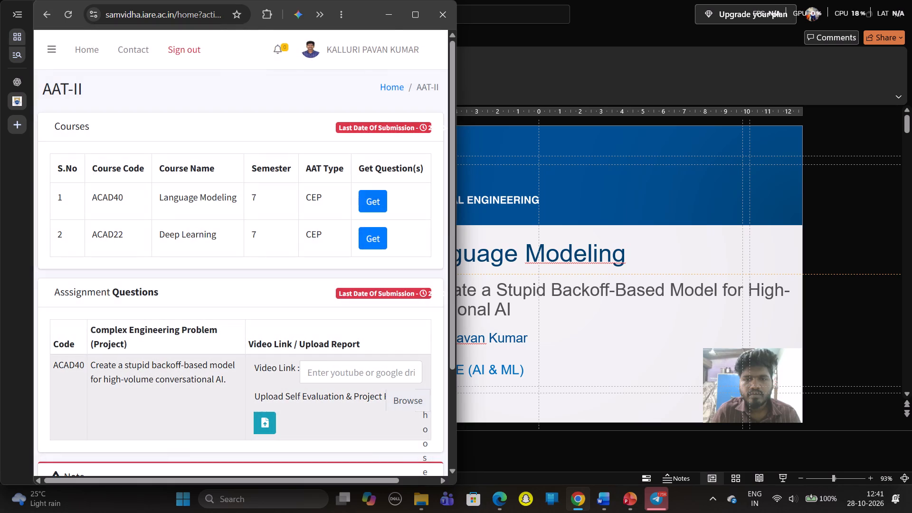
pyautogui.click(326, 369)
pyautogui.hotkey('ctrl', 'v')
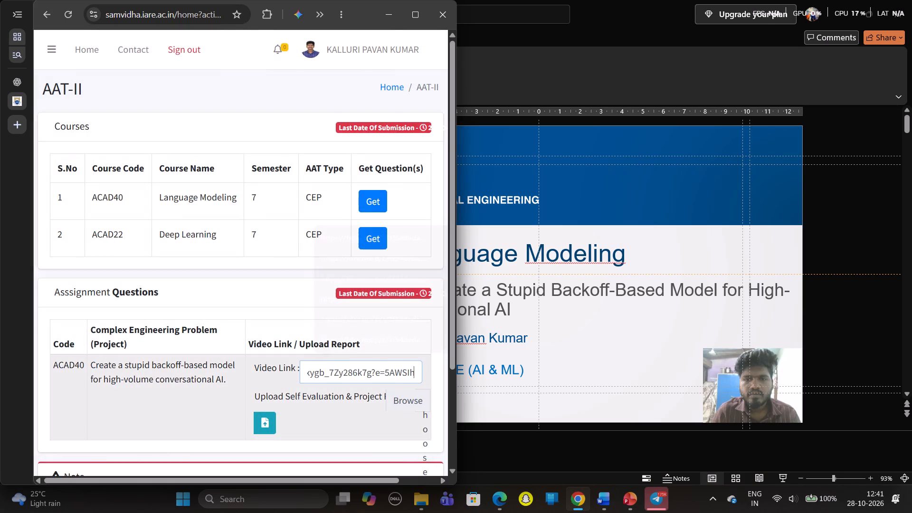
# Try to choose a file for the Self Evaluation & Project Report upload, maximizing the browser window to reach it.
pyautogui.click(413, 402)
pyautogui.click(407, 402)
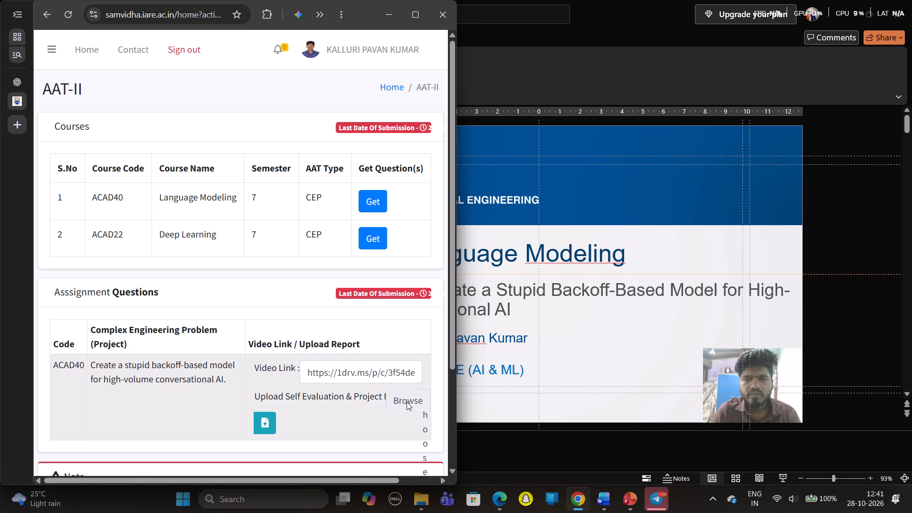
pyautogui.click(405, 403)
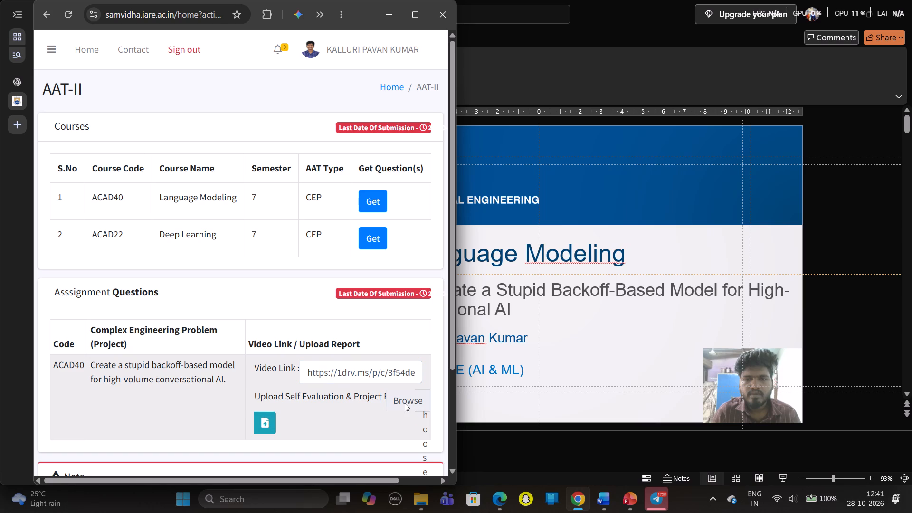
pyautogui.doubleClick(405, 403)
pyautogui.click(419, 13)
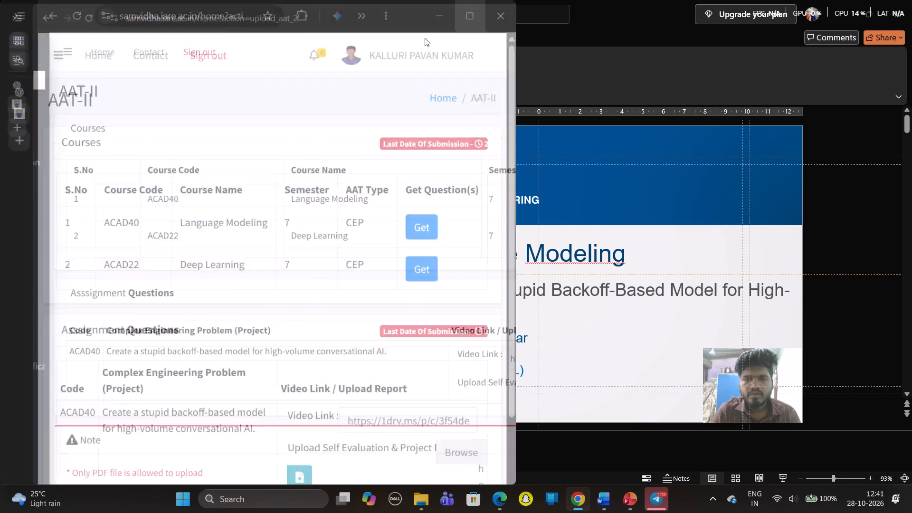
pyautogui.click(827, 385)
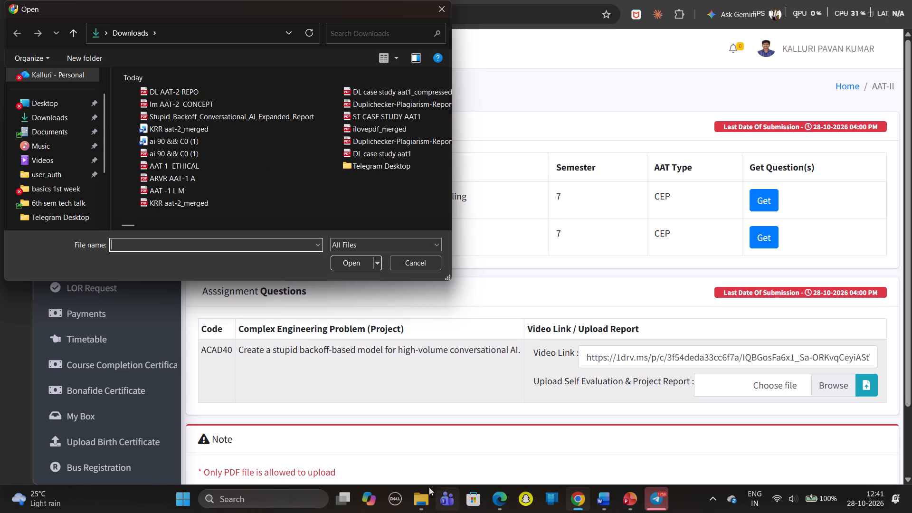
# Open the "lm AAT-2 CONCEPT" PDF from the Downloads folder and review the report through to its References chapter.
pyautogui.click(419, 448)
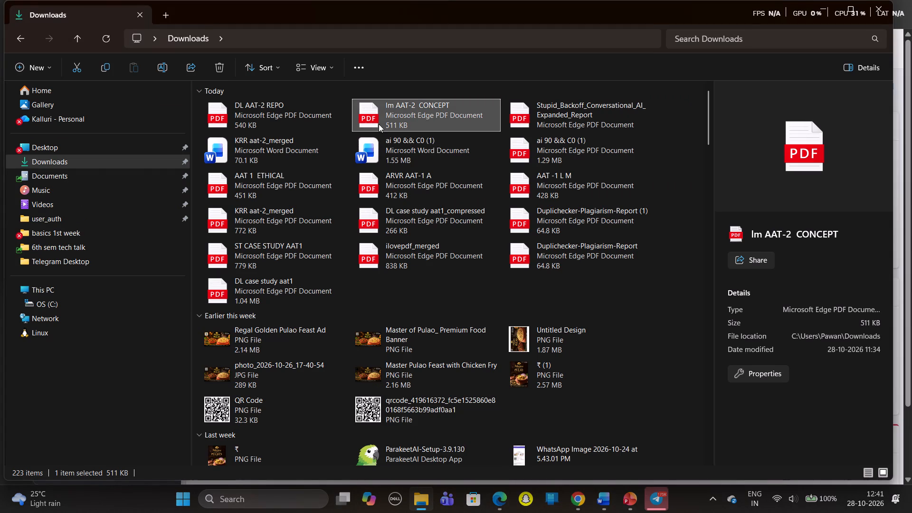
pyautogui.doubleClick(406, 113)
pyautogui.scroll(-8, 372, 232)
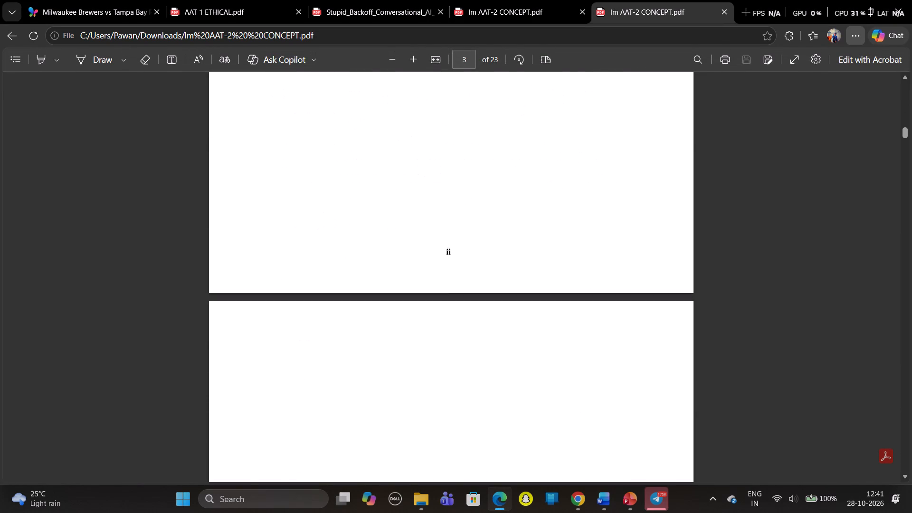
pyautogui.scroll(-5, 372, 232)
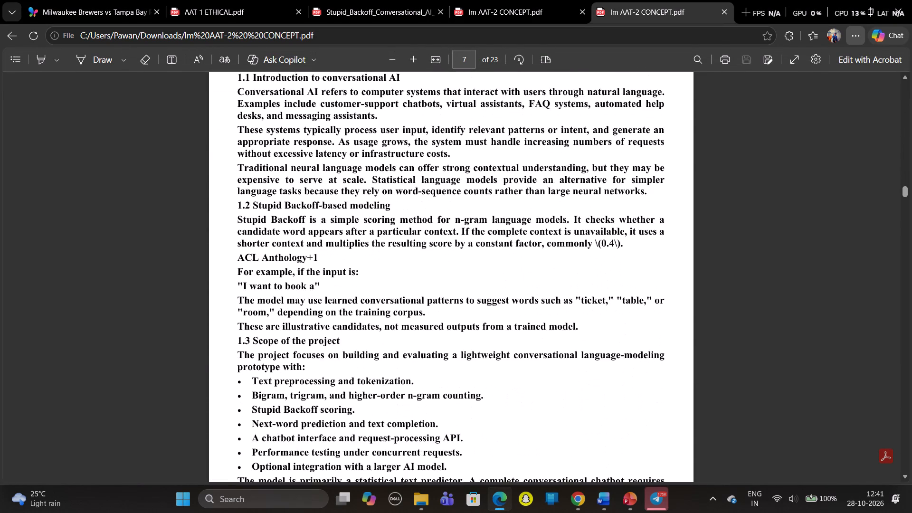
pyautogui.scroll(-11, 372, 232)
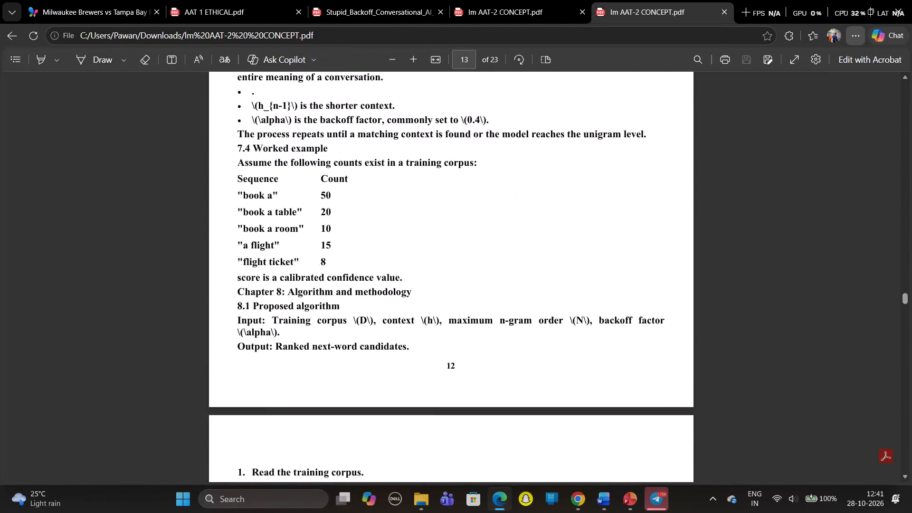
pyautogui.scroll(-7, 372, 232)
pyautogui.scroll(1, 372, 232)
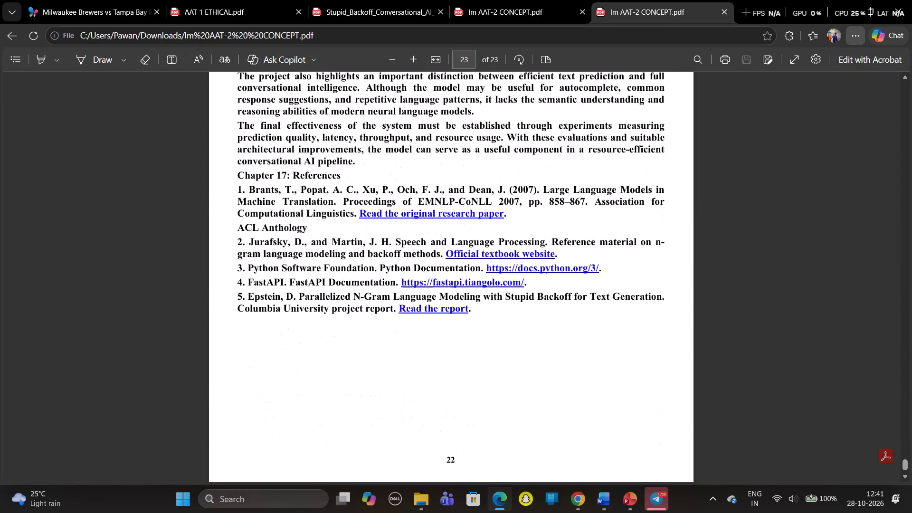
pyautogui.scroll(1, 372, 232)
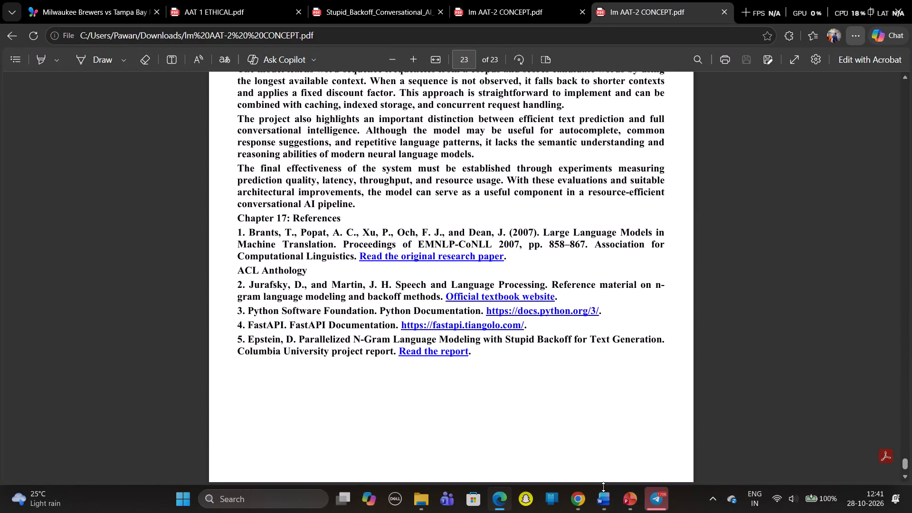
# Back in Chrome, dismiss the file chooser, search the web for "PDF TO WORD" in a new tab and open iLovePDF's converter.
pyautogui.click(586, 499)
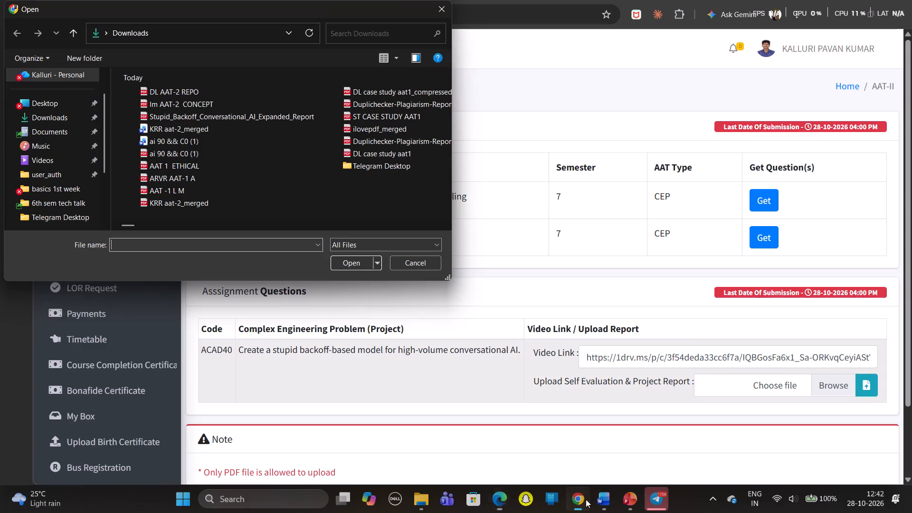
pyautogui.click(444, 10)
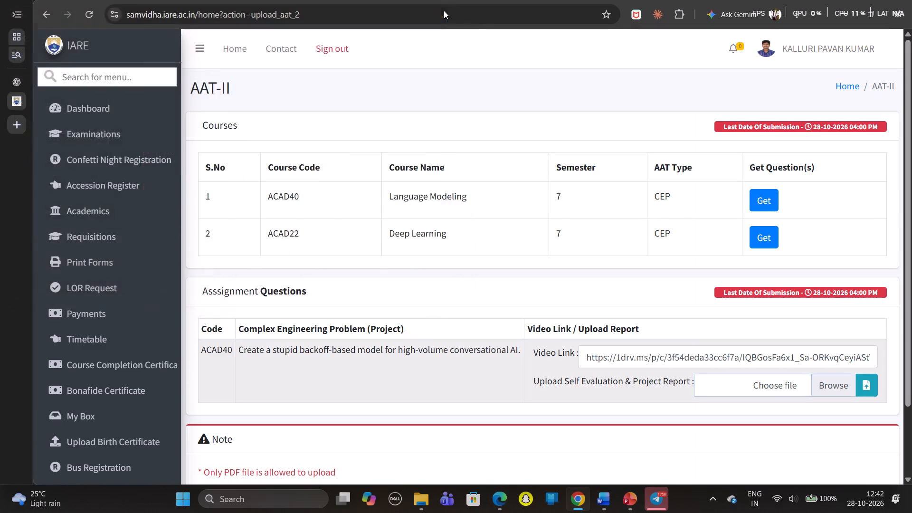
pyautogui.click(19, 126)
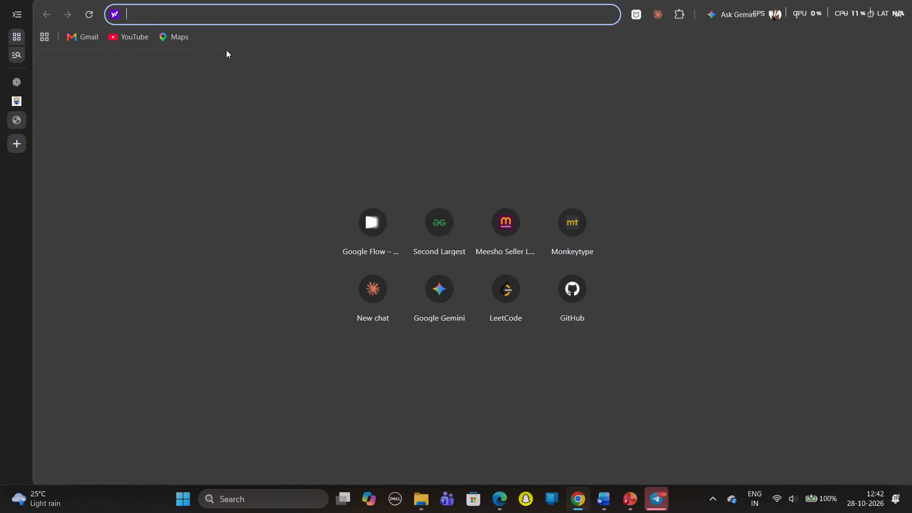
pyautogui.click(262, 11)
pyautogui.write('PDF TO WORD')
pyautogui.press('Return')
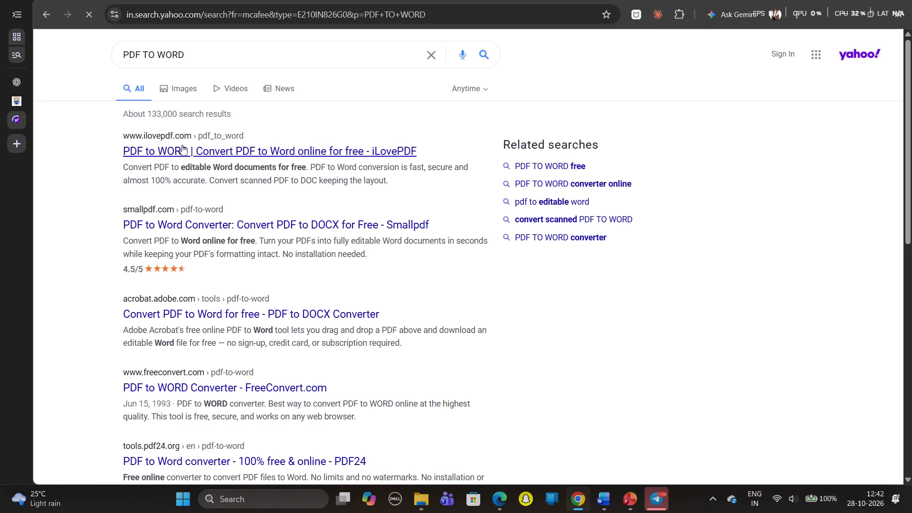
pyautogui.click(181, 145)
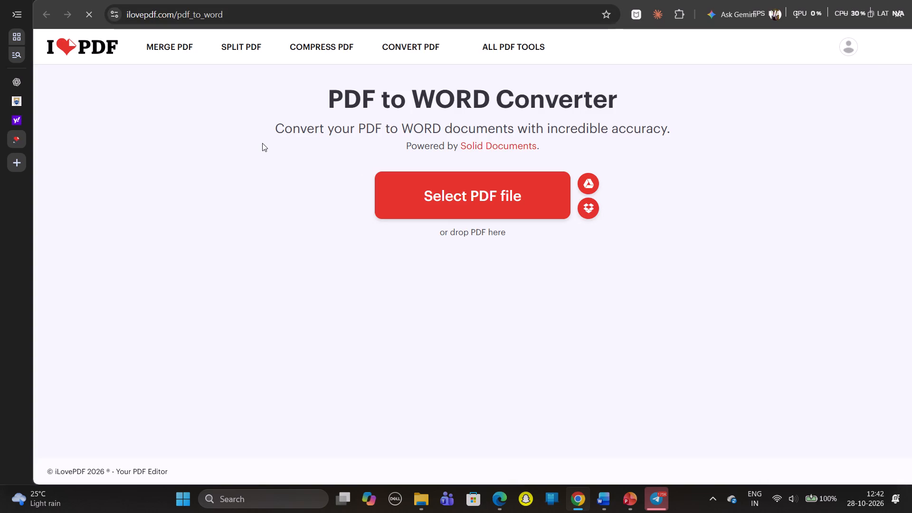
# Convert the "lm AAT-2 CONCEPT" PDF to a Word document and download it.
pyautogui.click(447, 203)
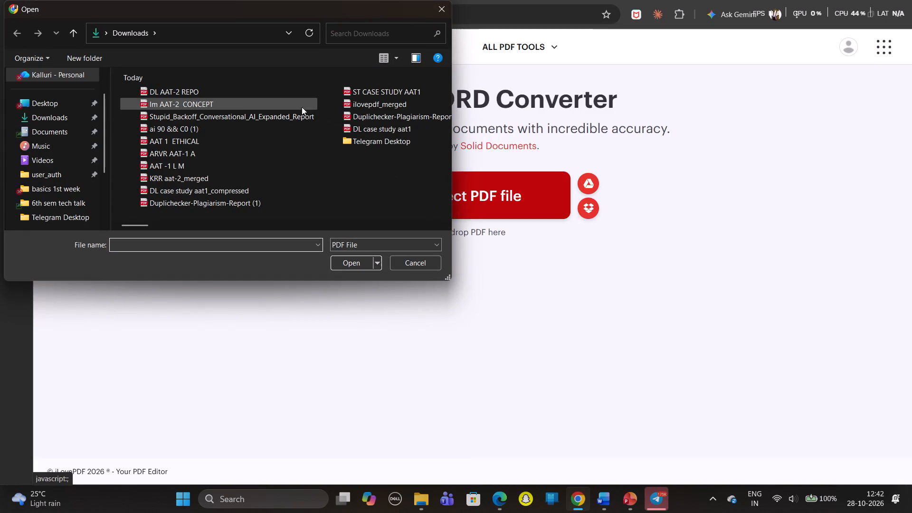
pyautogui.click(237, 102)
pyautogui.click(356, 266)
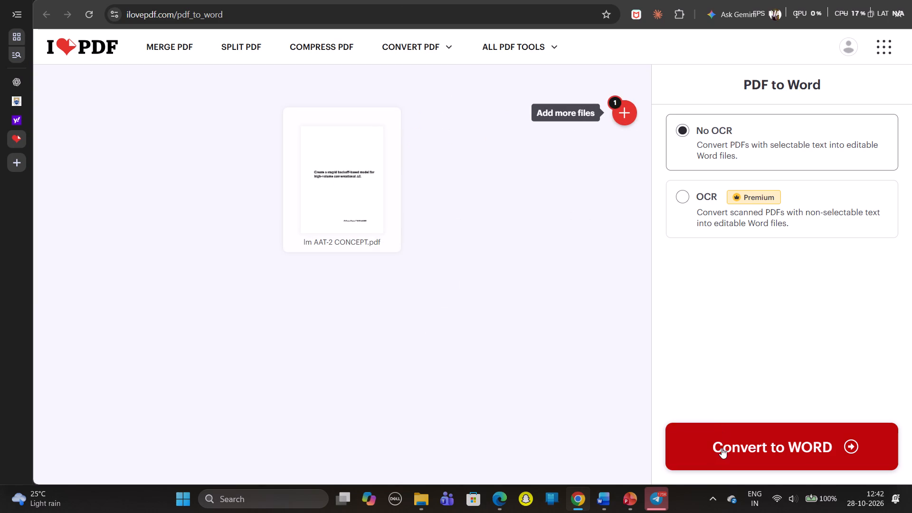
pyautogui.click(722, 448)
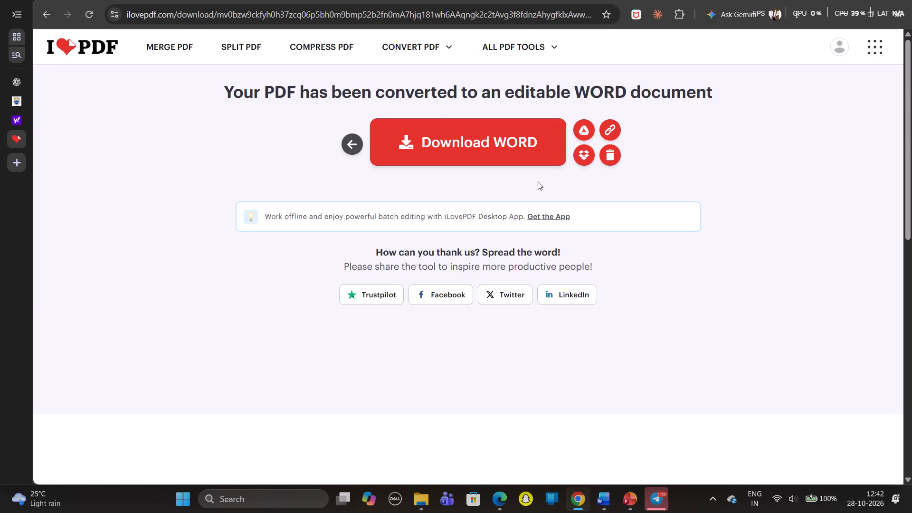
pyautogui.click(498, 145)
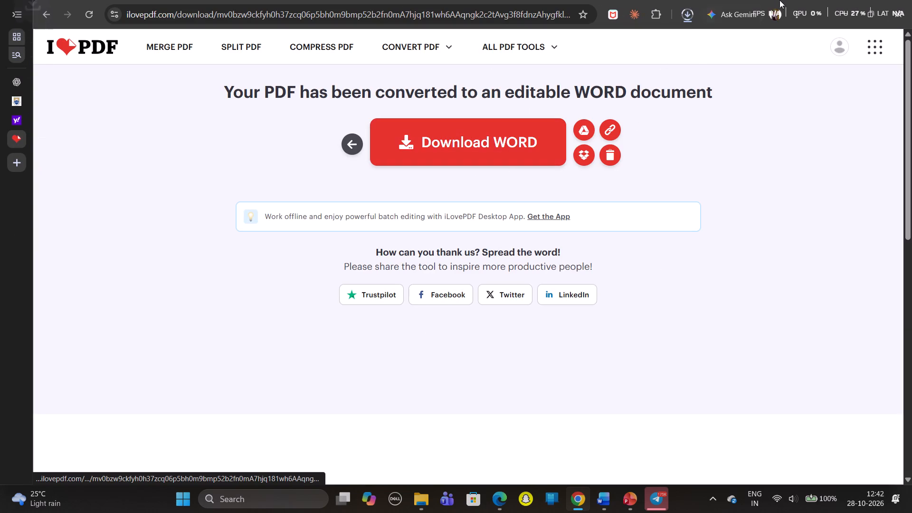
# Open the downloaded "lm AAT-2 CONCEPT" Word document and enable editing.
pyautogui.doubleClick(607, 49)
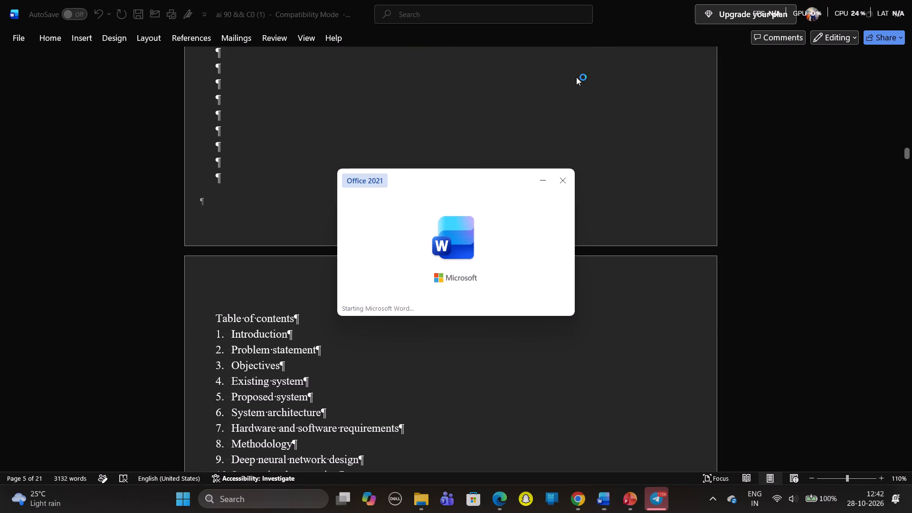
pyautogui.scroll(-1, 446, 177)
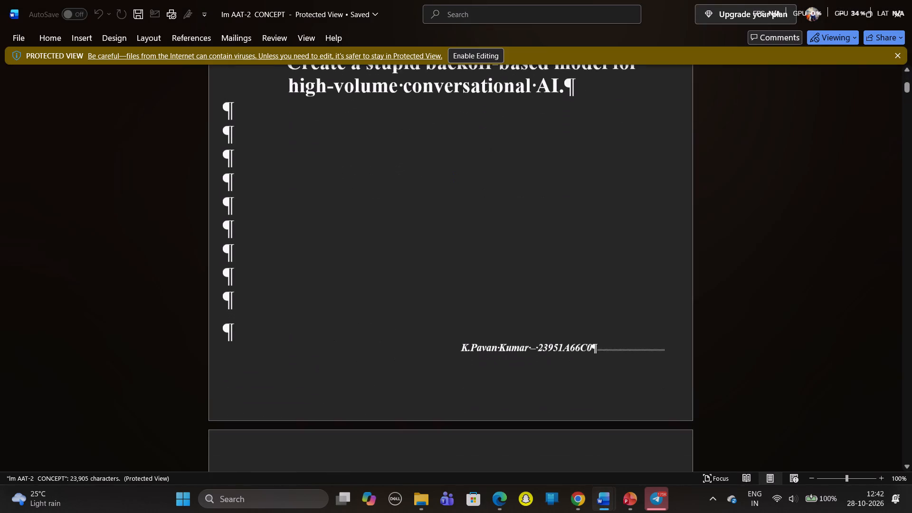
pyautogui.click(485, 51)
# Review the converted report's front matter from the cover page through to the Abstract.
pyautogui.scroll(1, 476, 174)
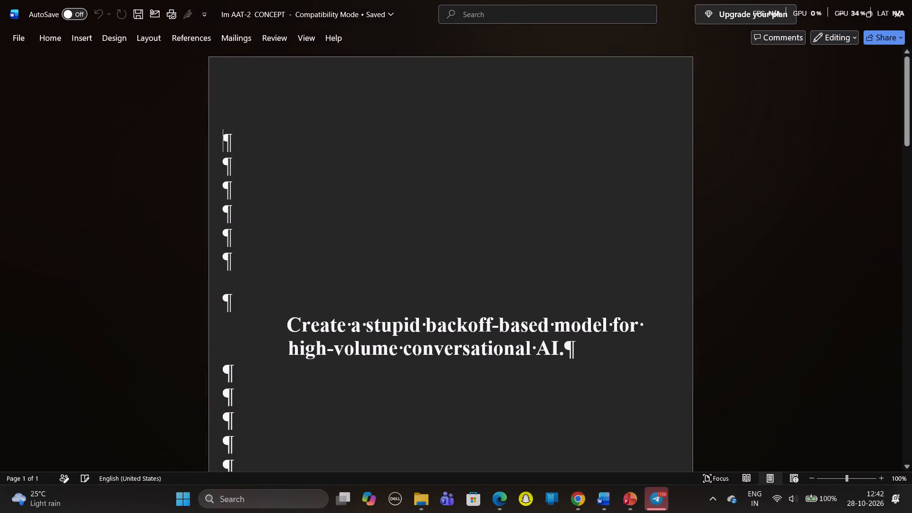
pyautogui.scroll(1, 476, 174)
pyautogui.scroll(-3, 476, 174)
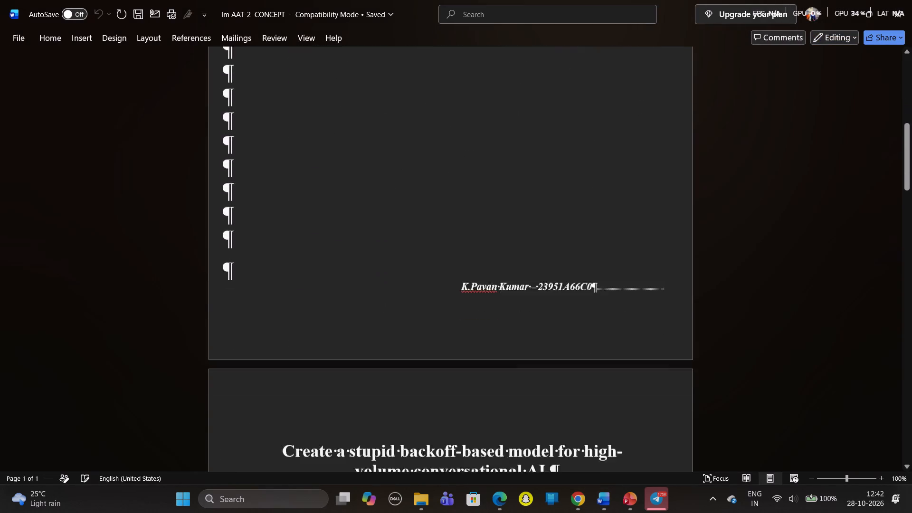
pyautogui.scroll(-2, 476, 174)
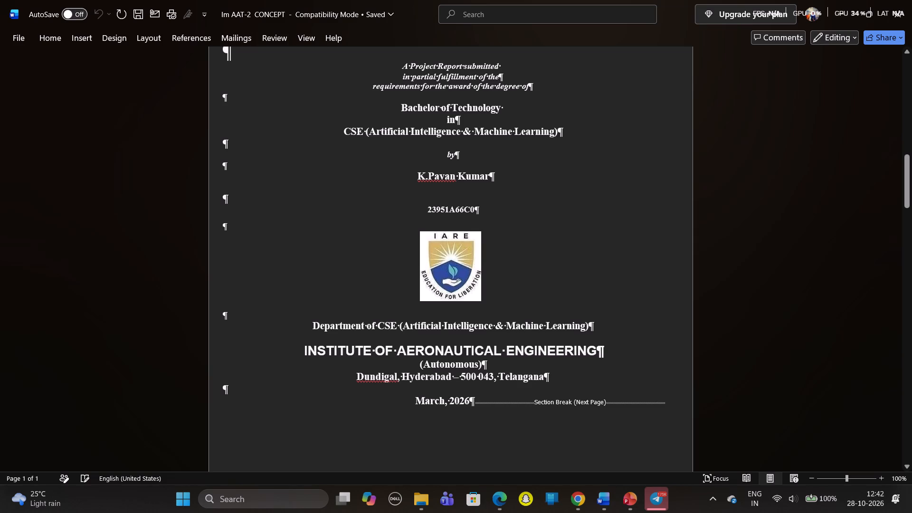
pyautogui.scroll(1, 476, 174)
pyautogui.scroll(-3, 476, 174)
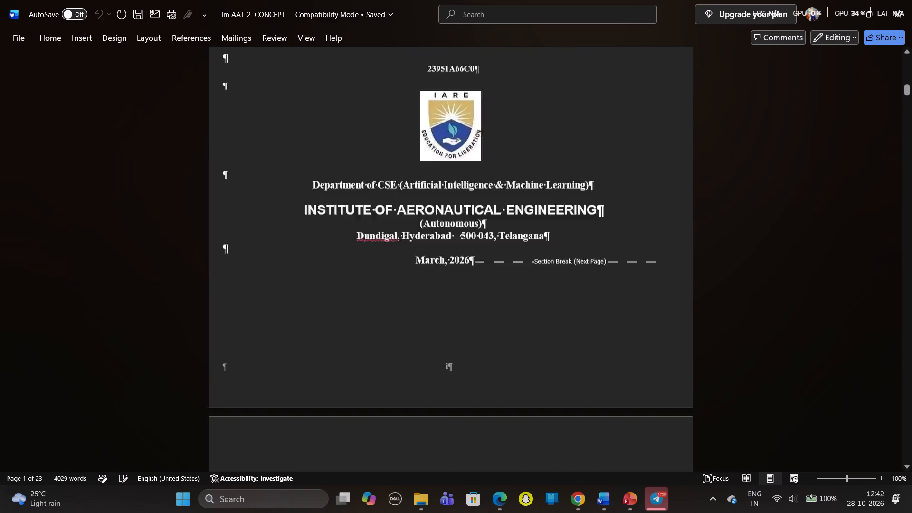
pyautogui.scroll(-1, 476, 174)
pyautogui.scroll(-3, 496, 244)
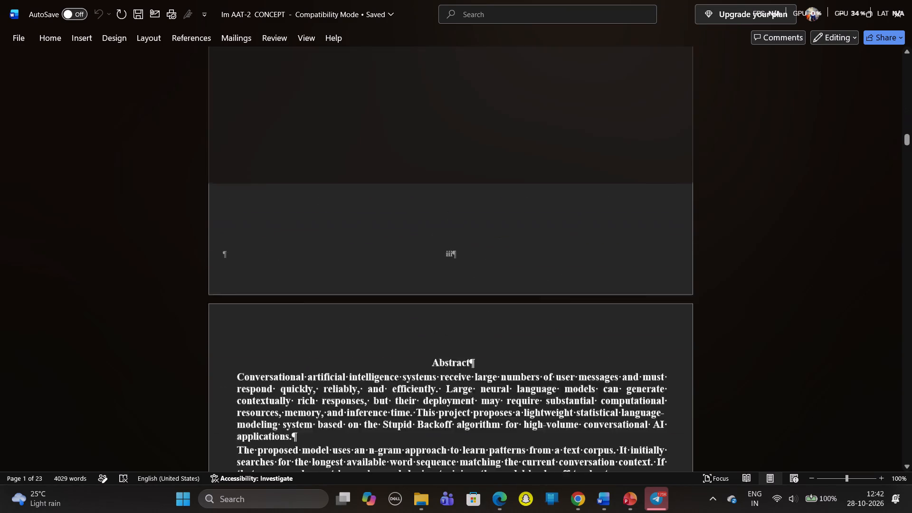
pyautogui.scroll(-1, 496, 244)
pyautogui.scroll(3, 496, 244)
pyautogui.scroll(-1, 496, 244)
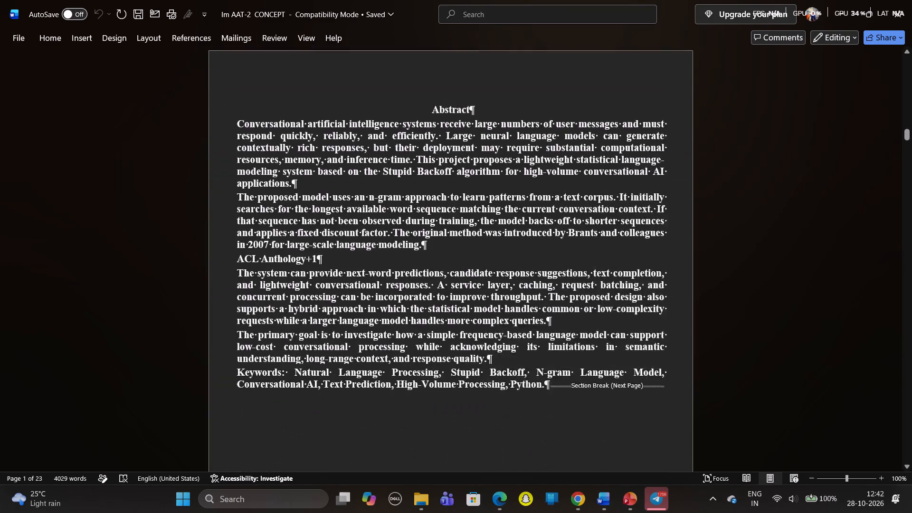
pyautogui.scroll(-1, 496, 244)
pyautogui.scroll(1, 496, 244)
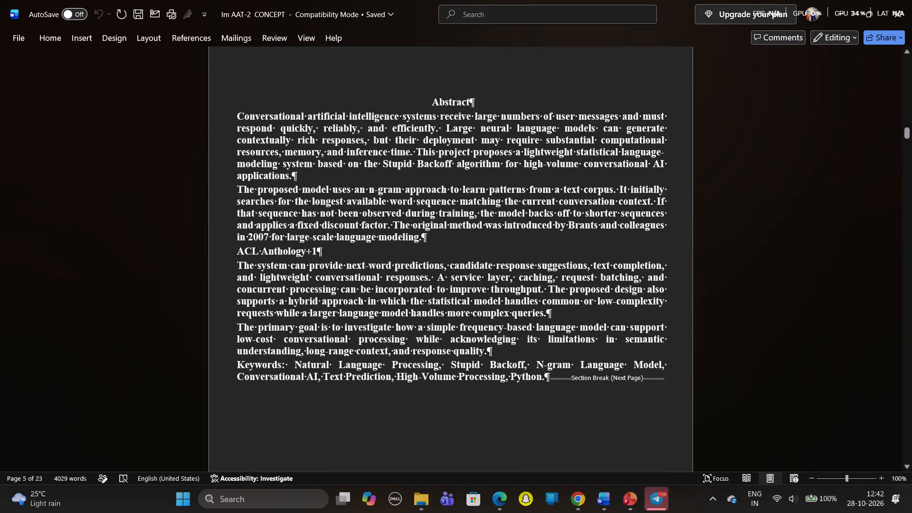
# Remove bold formatting from the report text, from the Abstract's first paragraph through the first line of reference 5.
pyautogui.click(235, 116)
pyautogui.moveTo(235, 116); pyautogui.dragTo(480, 512)
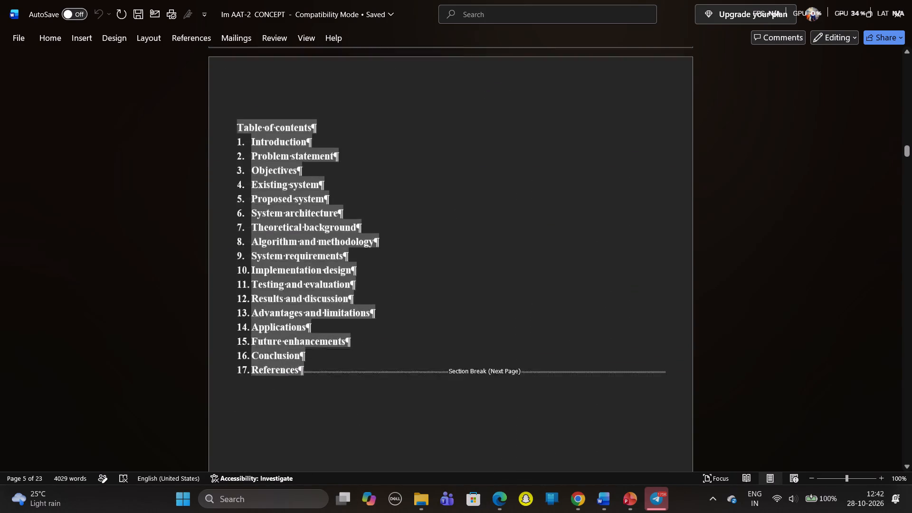
pyautogui.moveTo(480, 512); pyautogui.dragTo(546, 508)
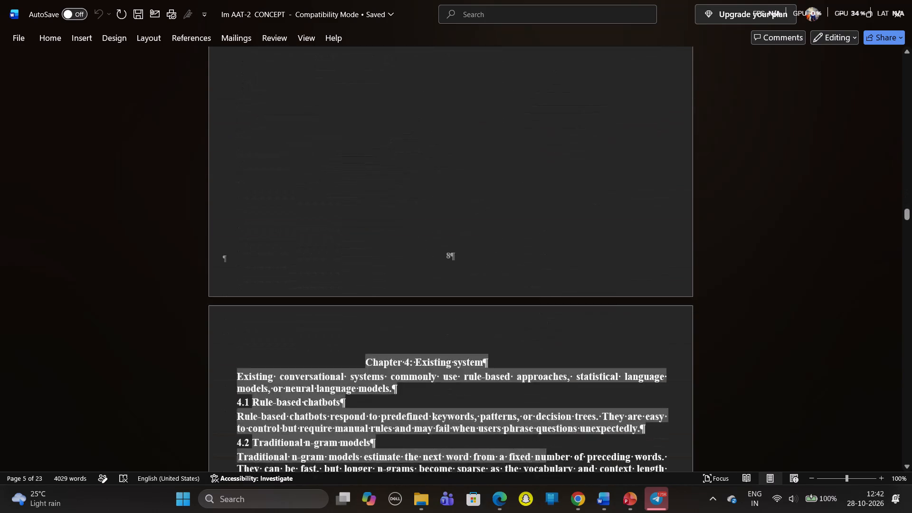
pyautogui.moveTo(546, 508); pyautogui.dragTo(387, 512)
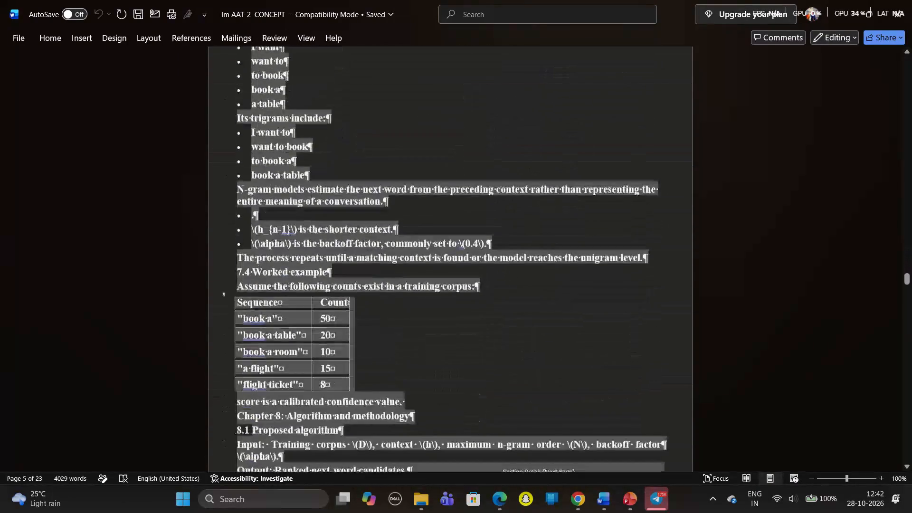
pyautogui.moveTo(387, 512); pyautogui.dragTo(254, 511)
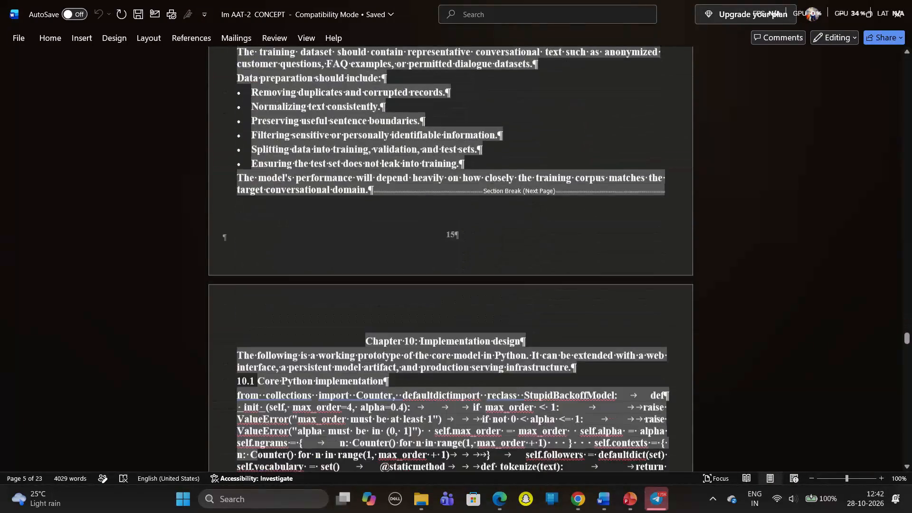
pyautogui.moveTo(254, 511); pyautogui.dragTo(180, 512)
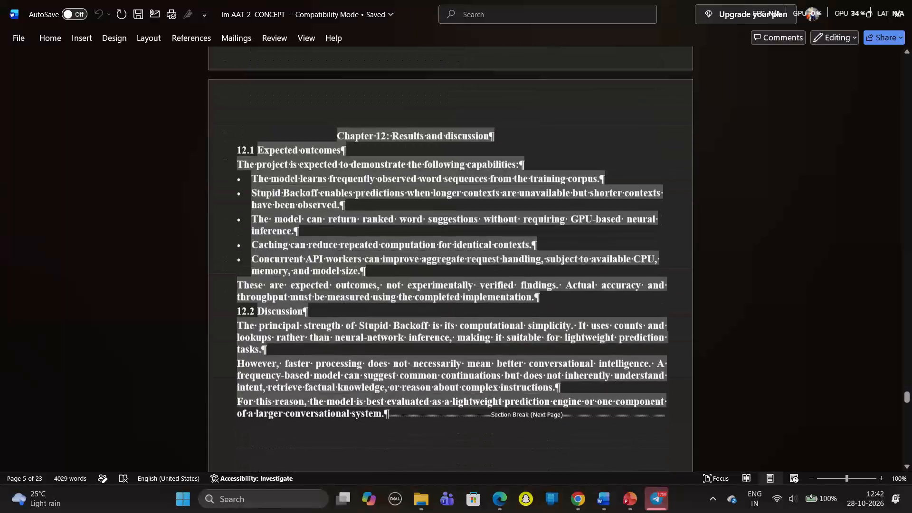
pyautogui.moveTo(180, 512); pyautogui.dragTo(160, 512)
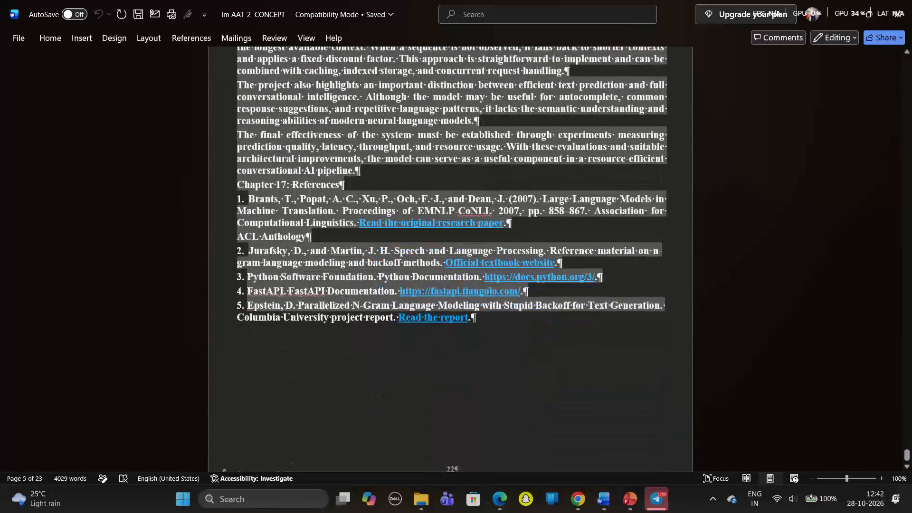
pyautogui.moveTo(160, 512); pyautogui.dragTo(166, 512)
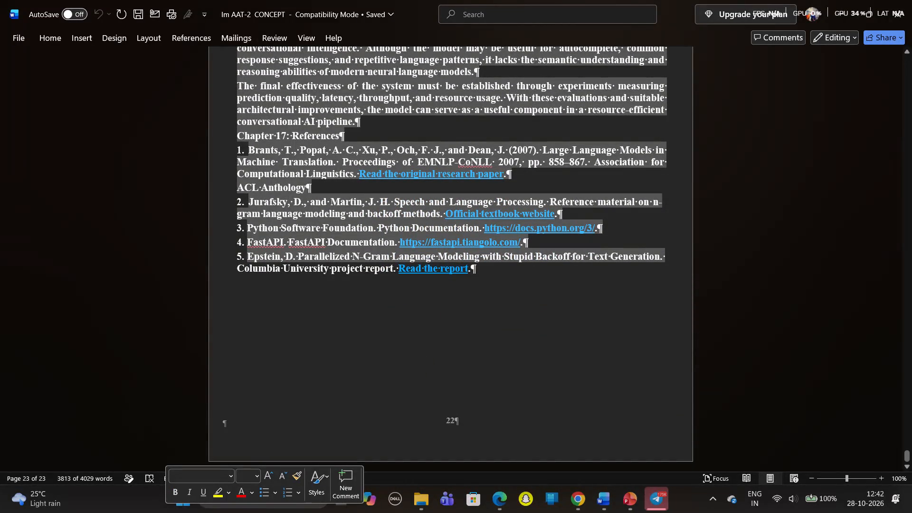
pyautogui.click(175, 494)
pyautogui.click(303, 370)
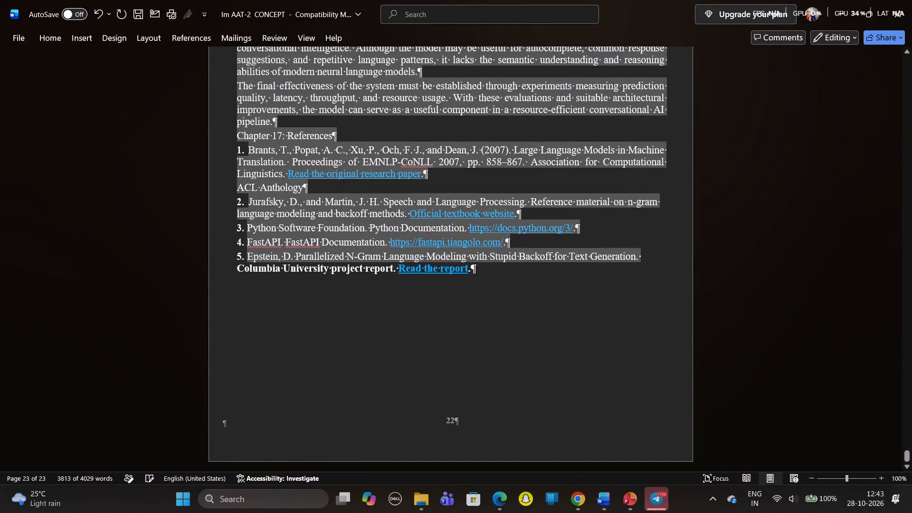
# Remove bold from the last line of reference 5, "Columbia University project report. Read the report".
pyautogui.click(239, 269)
pyautogui.moveTo(239, 269); pyautogui.dragTo(330, 274)
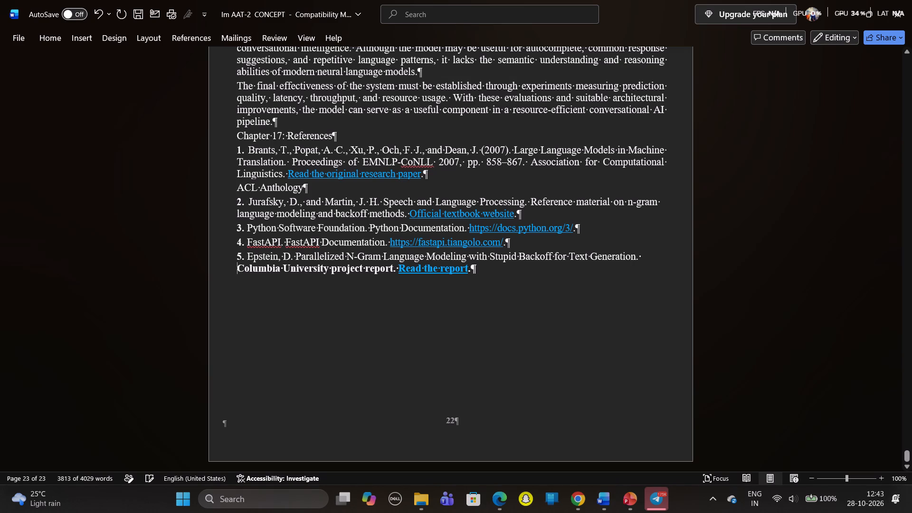
pyautogui.moveTo(330, 274); pyautogui.dragTo(450, 294)
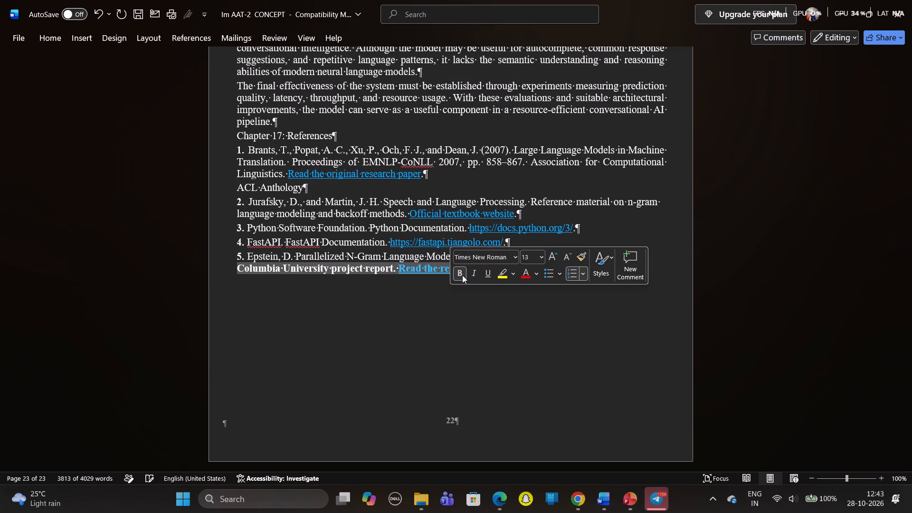
pyautogui.click(462, 275)
pyautogui.click(465, 312)
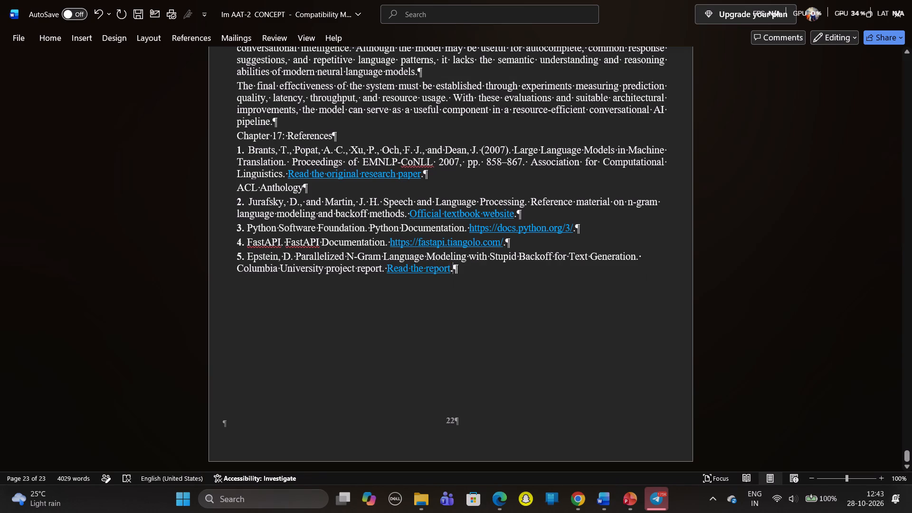
# Print the document to PDF in Downloads as "lm AAT-2 CONCEPT", replacing the existing file.
pyautogui.click(170, 14)
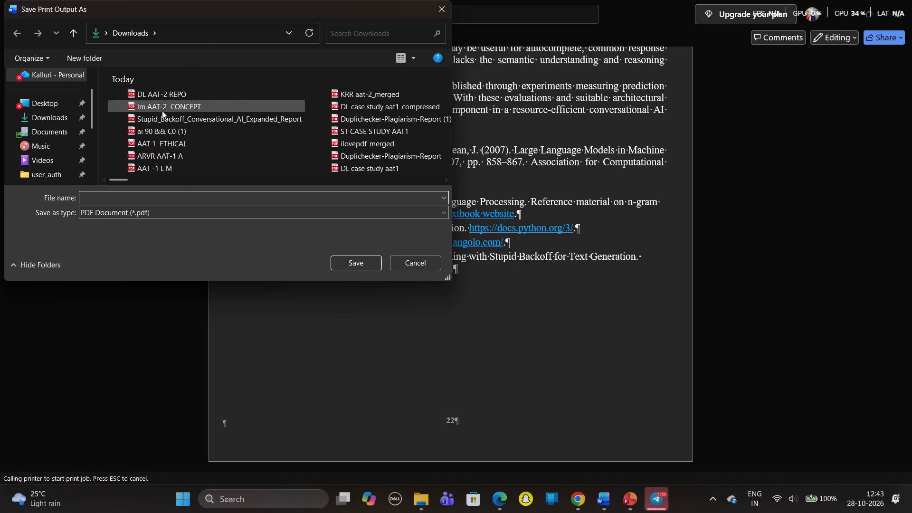
pyautogui.click(163, 110)
pyautogui.click(351, 259)
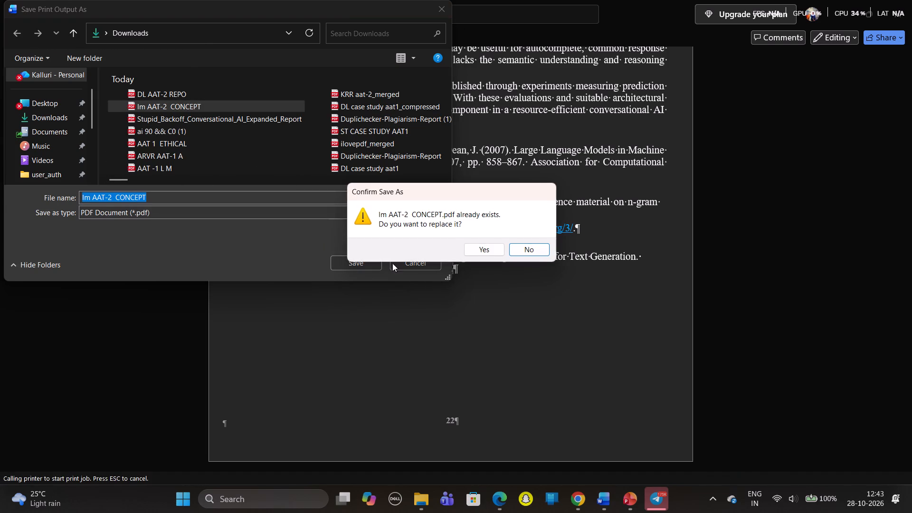
pyautogui.click(481, 249)
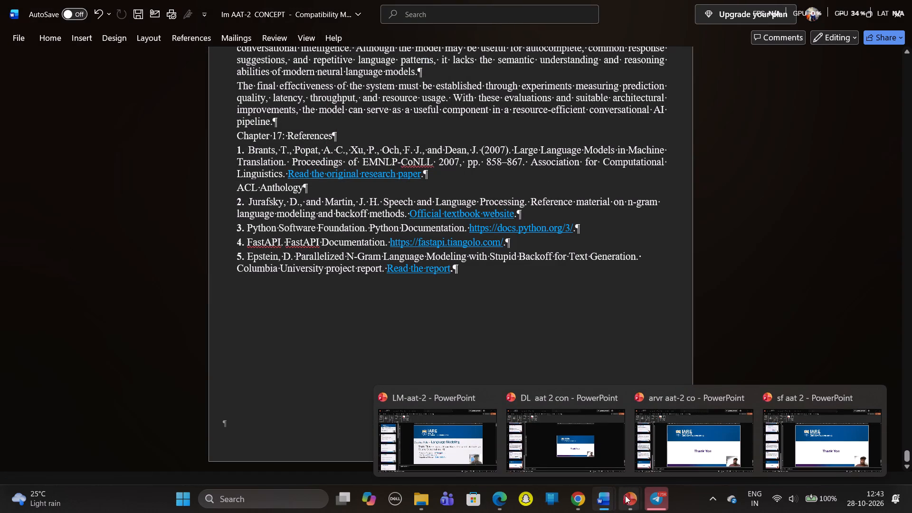
# In Chrome's AAT-II page, attach the "lm AAT-2 CONCEPT" PDF as the Language Modeling project report and submit it.
pyautogui.click(573, 508)
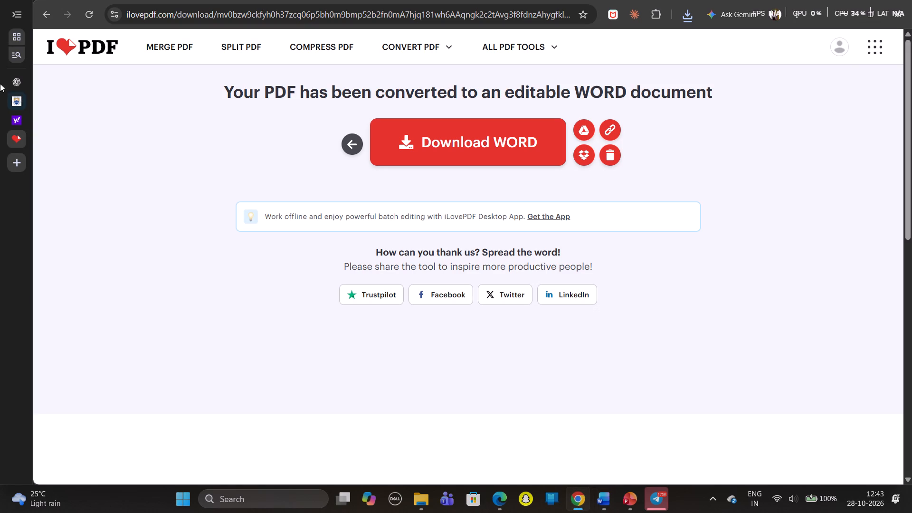
pyautogui.click(12, 96)
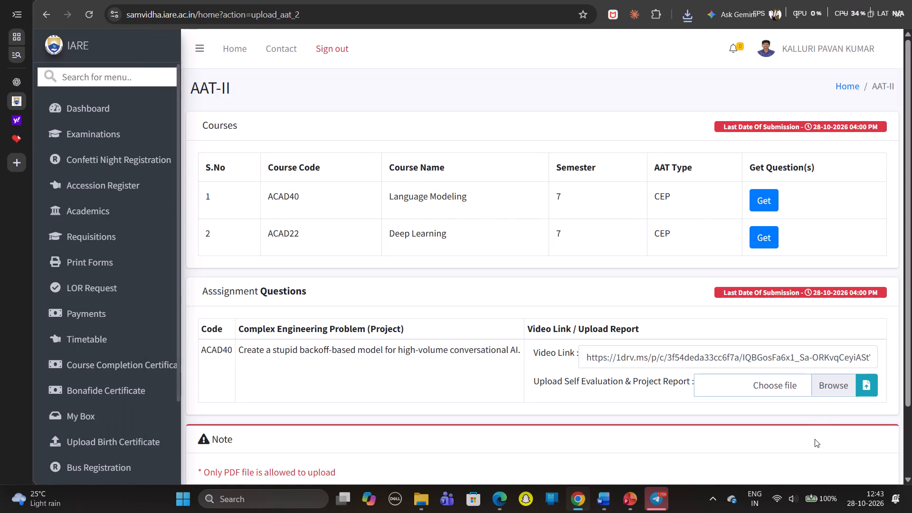
pyautogui.click(806, 389)
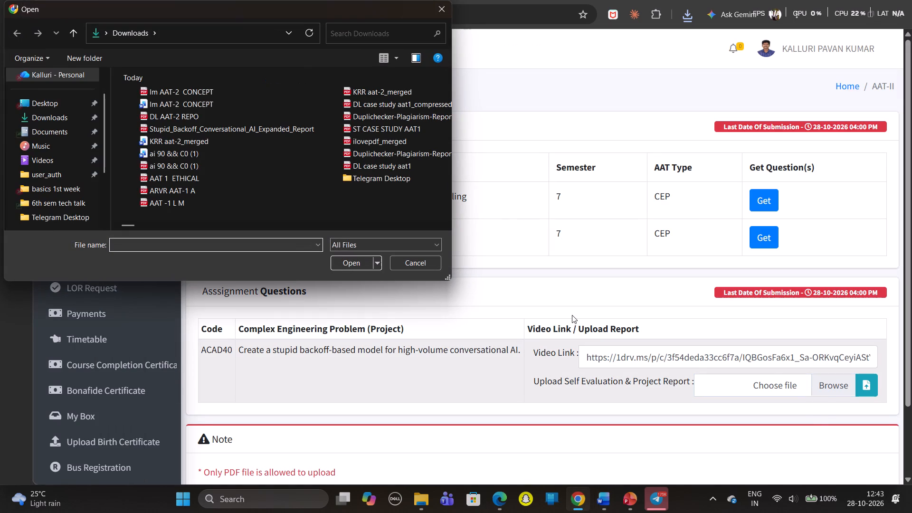
pyautogui.click(260, 90)
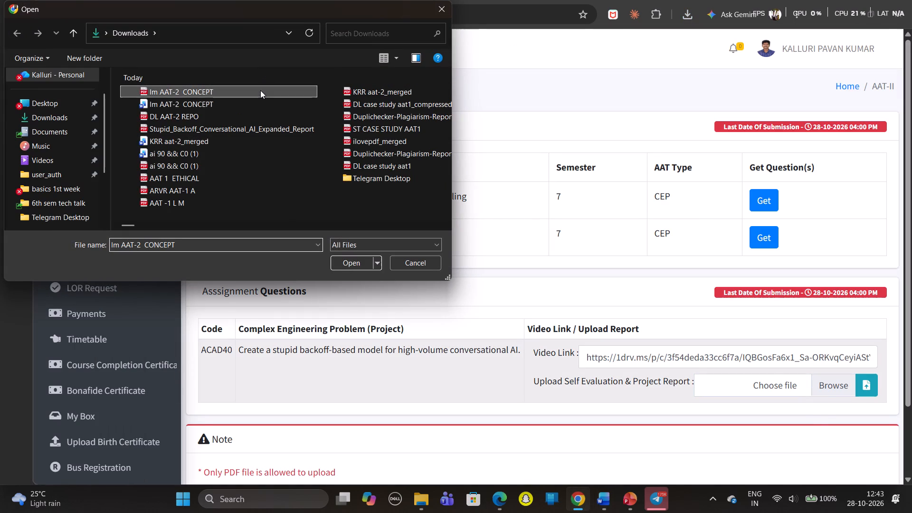
pyautogui.click(350, 263)
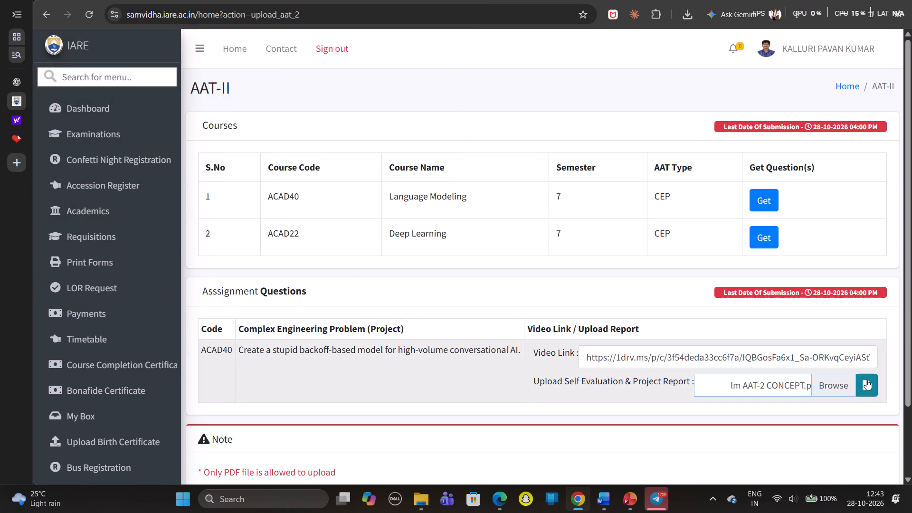
pyautogui.click(866, 380)
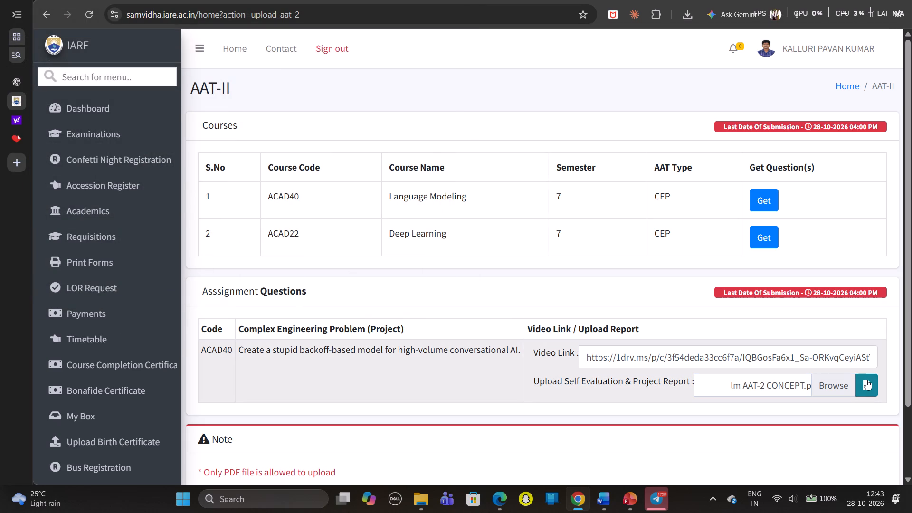
pyautogui.click(468, 323)
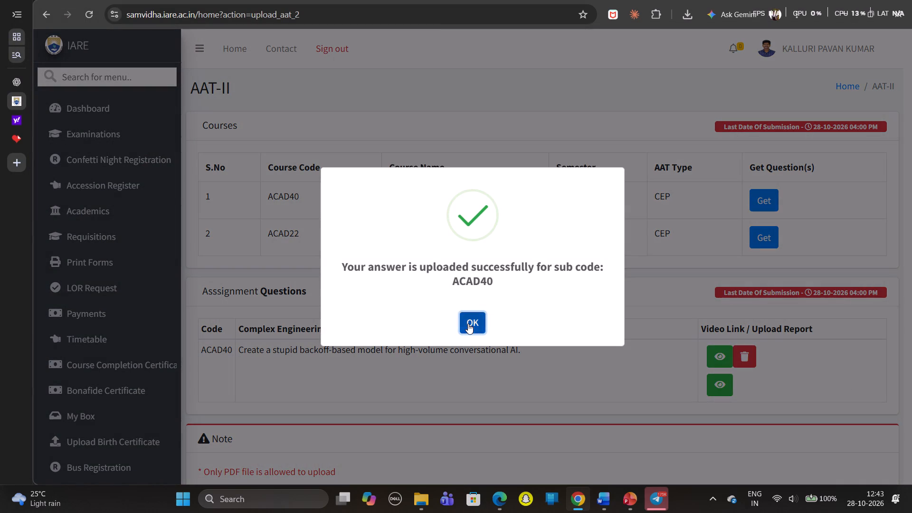
# Open the uploaded ACAD40 report and check its pages through to the References chapter.
pyautogui.click(721, 388)
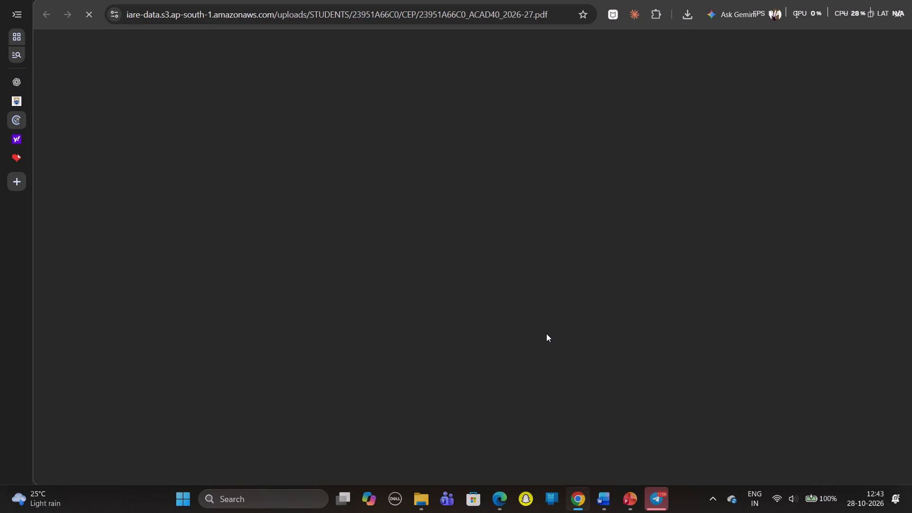
pyautogui.scroll(-9, 546, 333)
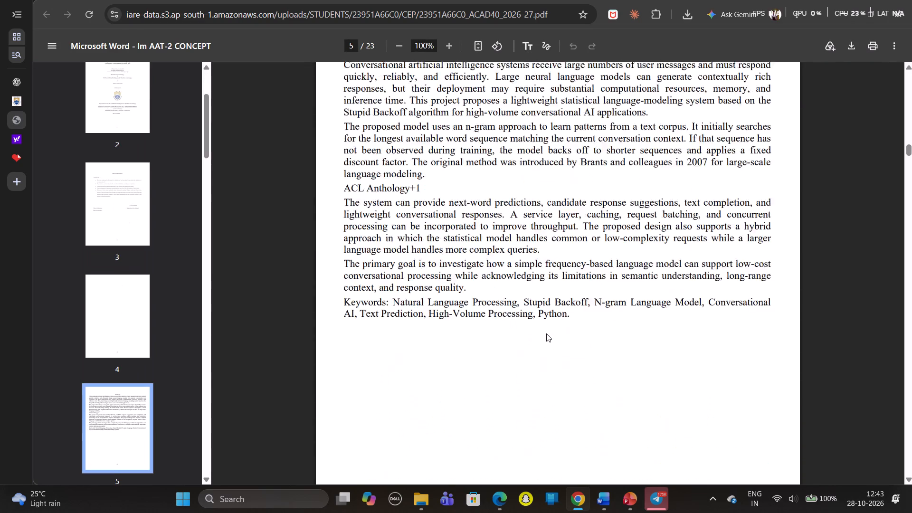
pyautogui.scroll(-3, 546, 333)
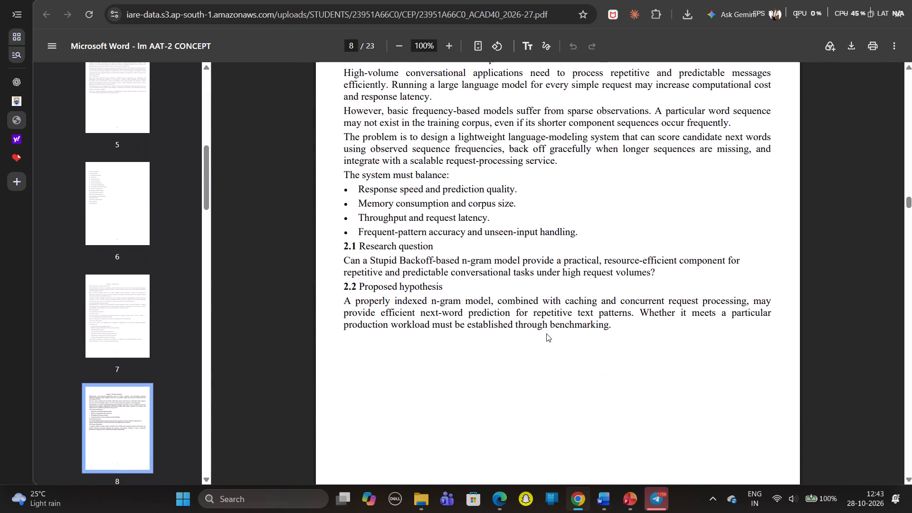
pyautogui.scroll(-19, 546, 333)
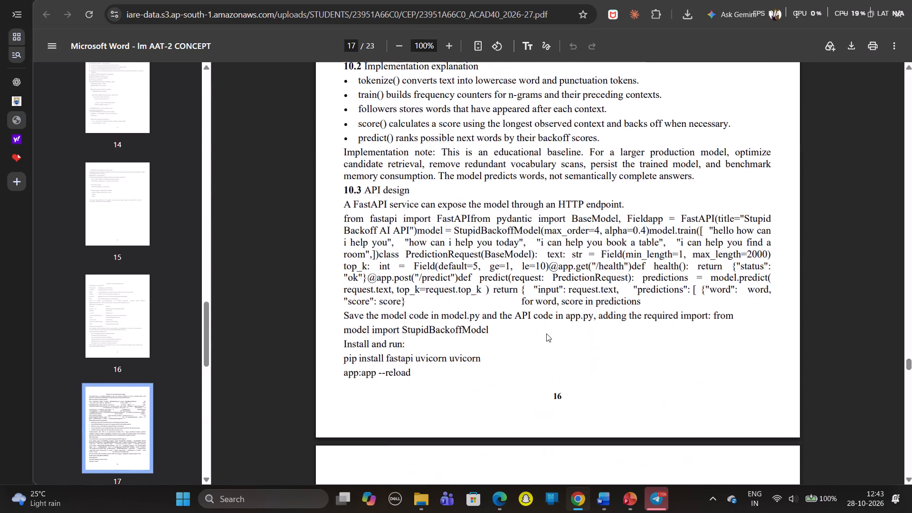
pyautogui.scroll(-12, 546, 333)
pyautogui.scroll(1, 546, 333)
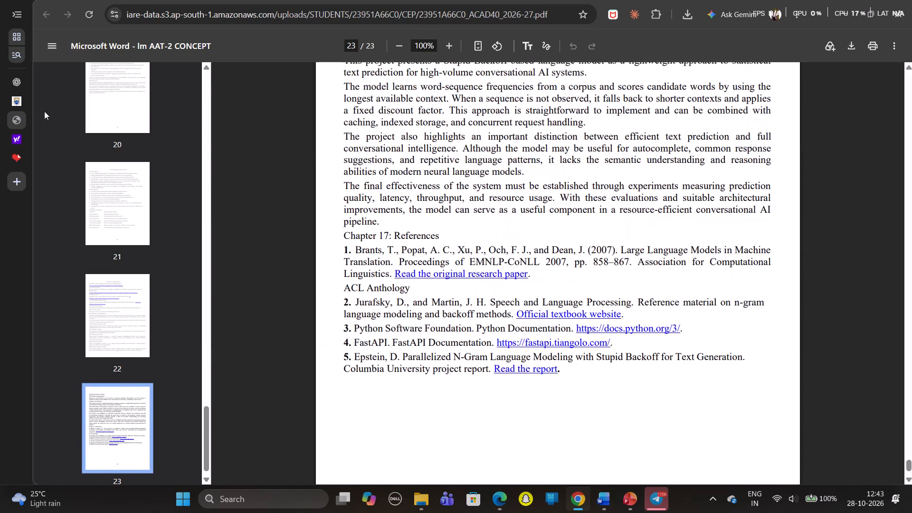
# Return to the AAT-II page and get the assignment question for ACAD22 Deep Learning.
pyautogui.click(28, 104)
pyautogui.scroll(-1, 515, 329)
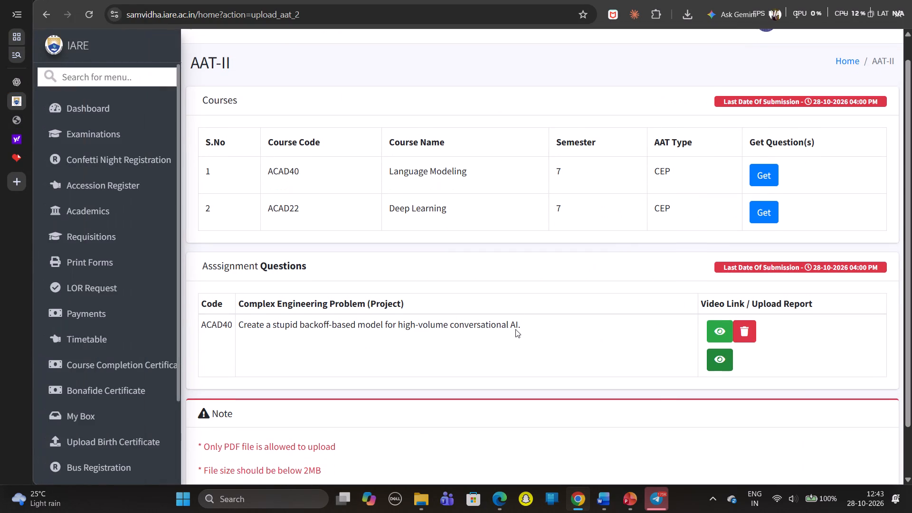
pyautogui.scroll(-1, 515, 329)
pyautogui.click(770, 216)
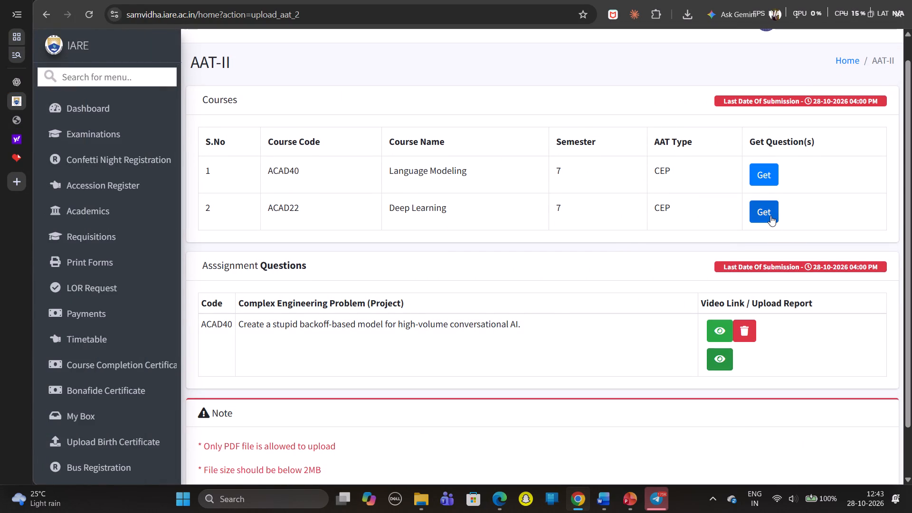
pyautogui.click(485, 320)
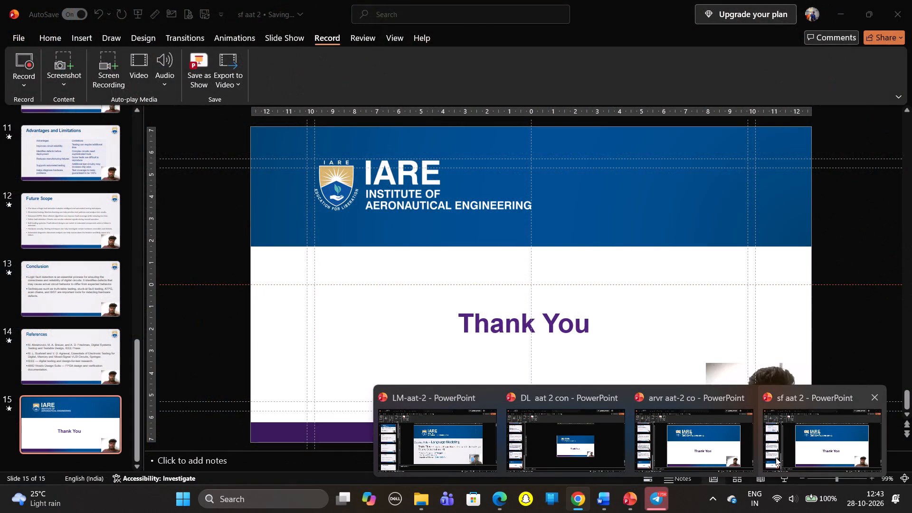
# Switch to the "DL aat 2 con" presentation in PowerPoint and copy its sharing link.
pyautogui.click(590, 440)
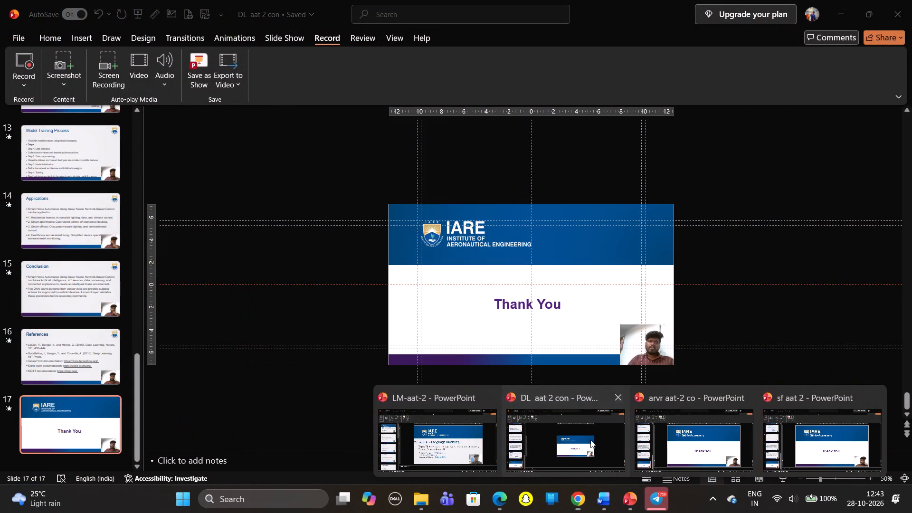
pyautogui.scroll(7, 38, 233)
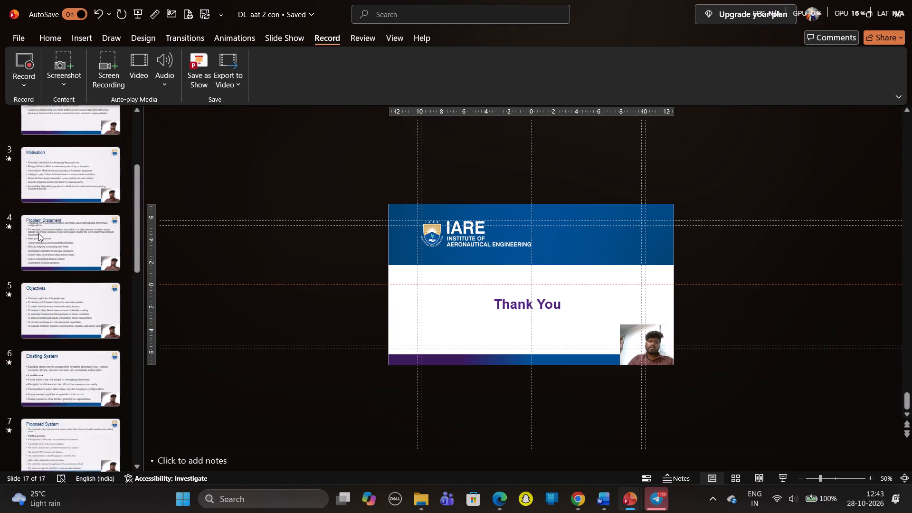
pyautogui.scroll(3, 38, 233)
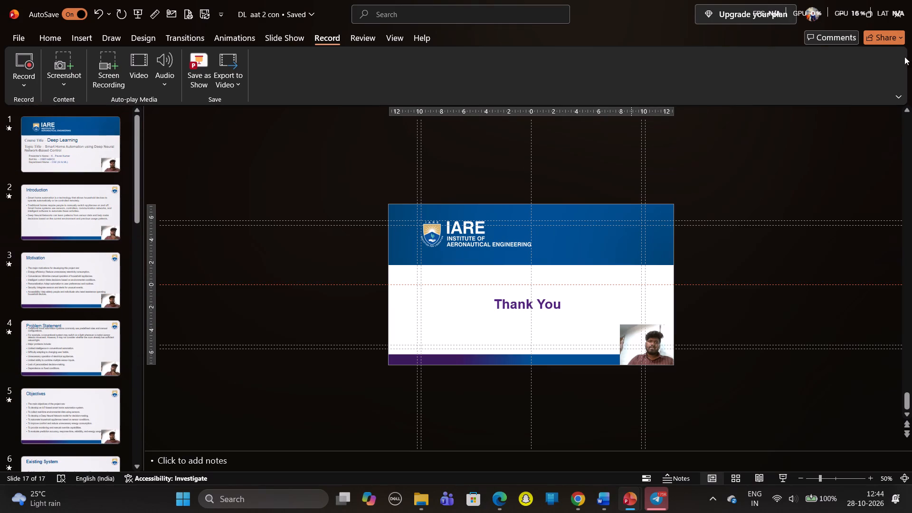
pyautogui.click(896, 42)
pyautogui.click(845, 58)
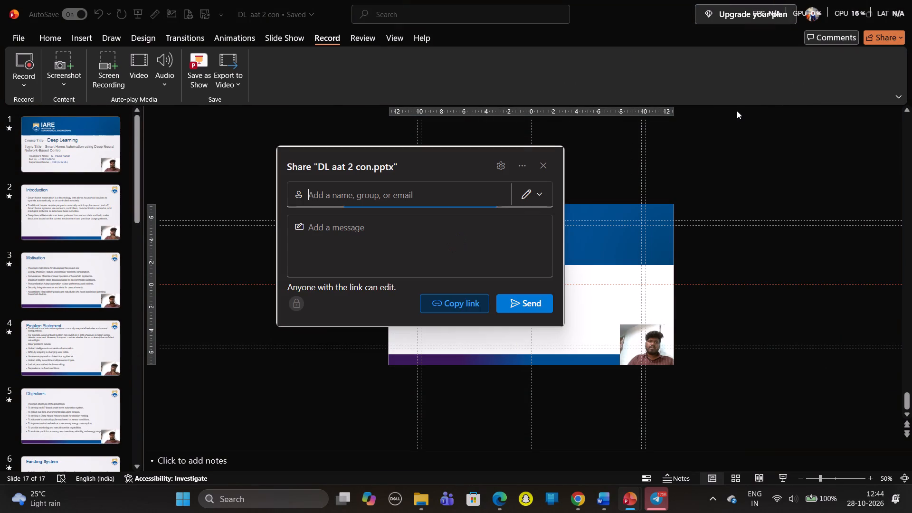
pyautogui.click(443, 309)
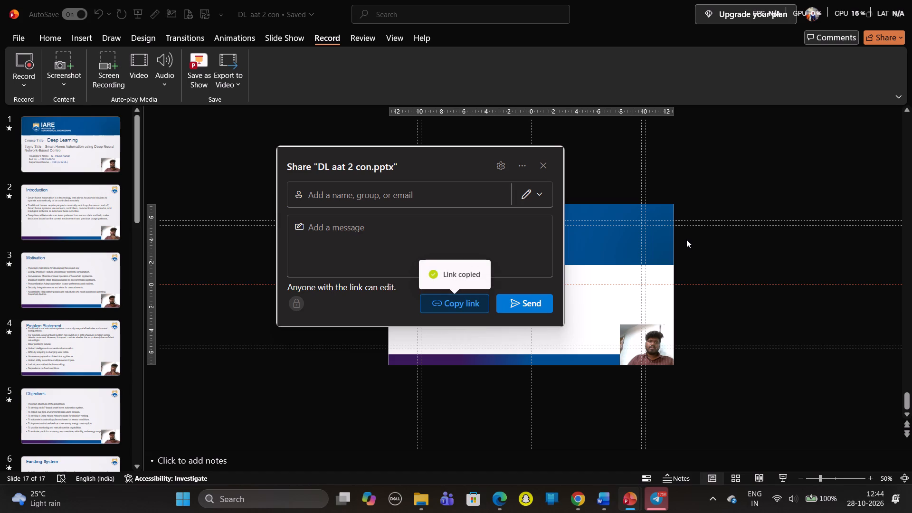
pyautogui.click(621, 157)
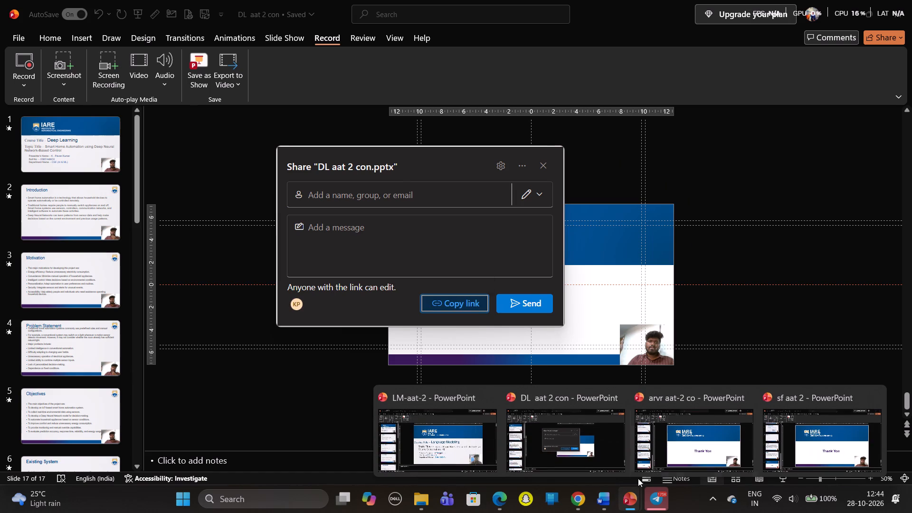
pyautogui.click(572, 500)
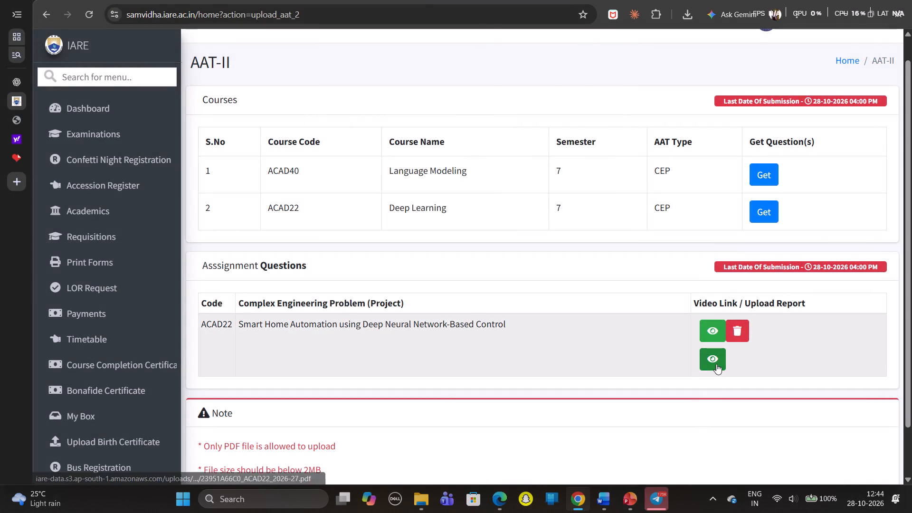
# Open the uploaded ACAD22 report and check its pages, from the cover and table of contents through the later chapters.
pyautogui.click(716, 364)
pyautogui.scroll(-5, 619, 309)
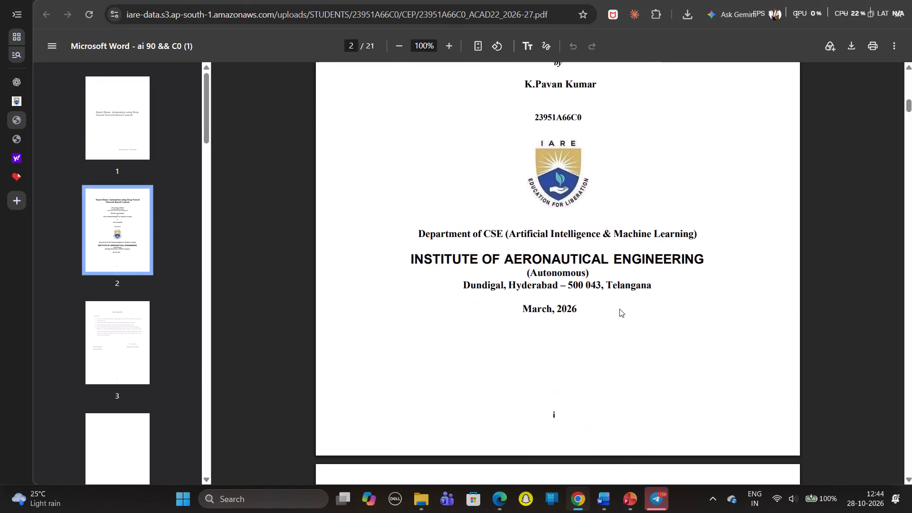
pyautogui.scroll(-16, 619, 309)
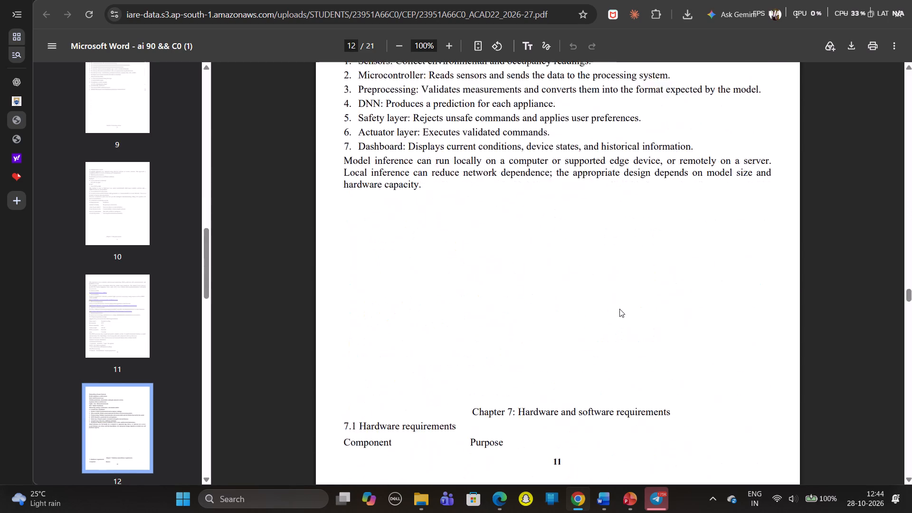
pyautogui.scroll(-6, 619, 309)
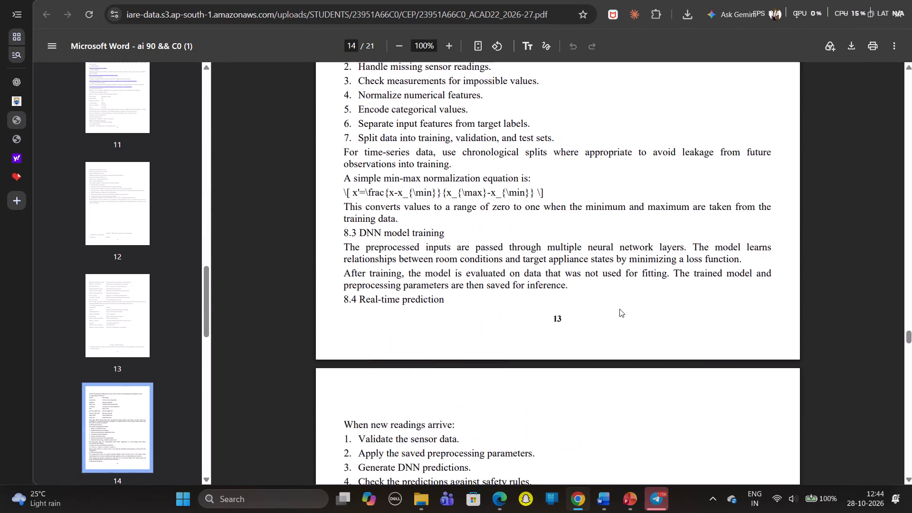
pyautogui.scroll(-7, 619, 309)
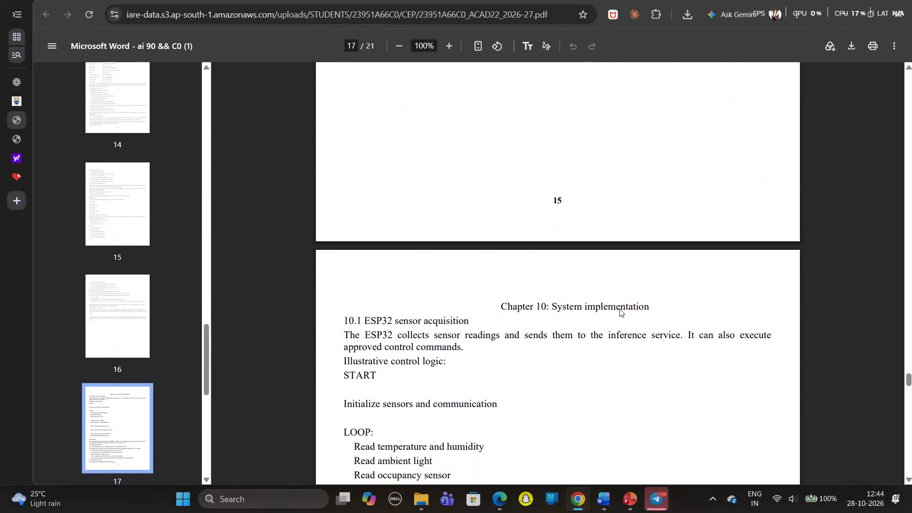
pyautogui.scroll(-6, 619, 309)
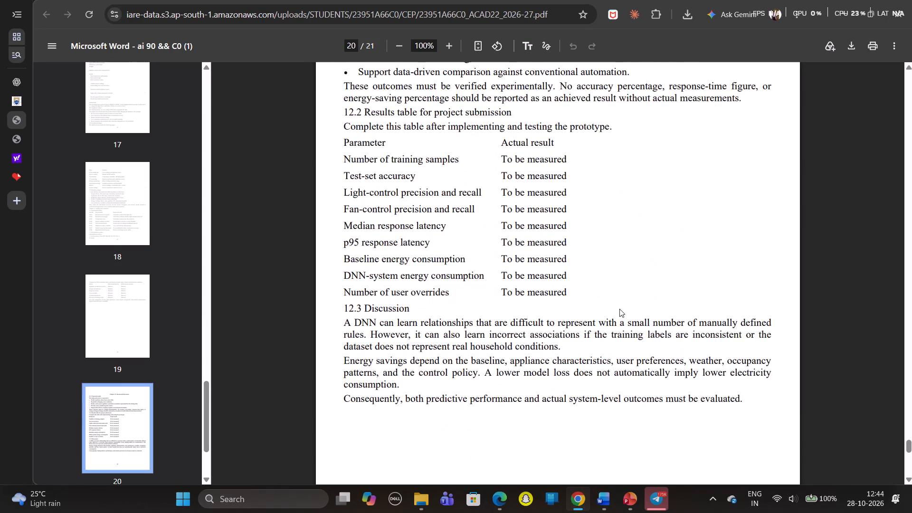
pyautogui.scroll(-1, 619, 309)
pyautogui.scroll(4, 619, 309)
pyautogui.scroll(20, 619, 309)
pyautogui.scroll(8, 619, 309)
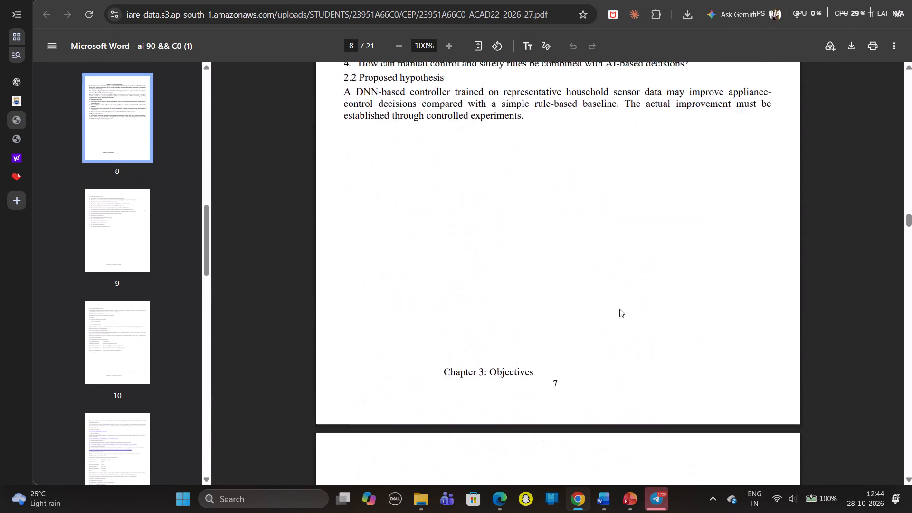
pyautogui.scroll(8, 619, 309)
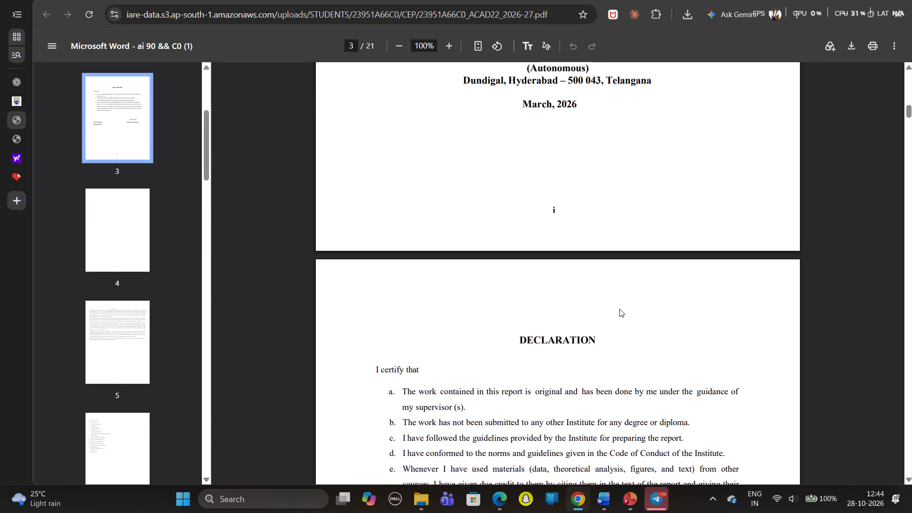
pyautogui.scroll(1, 619, 309)
pyautogui.scroll(-7, 619, 309)
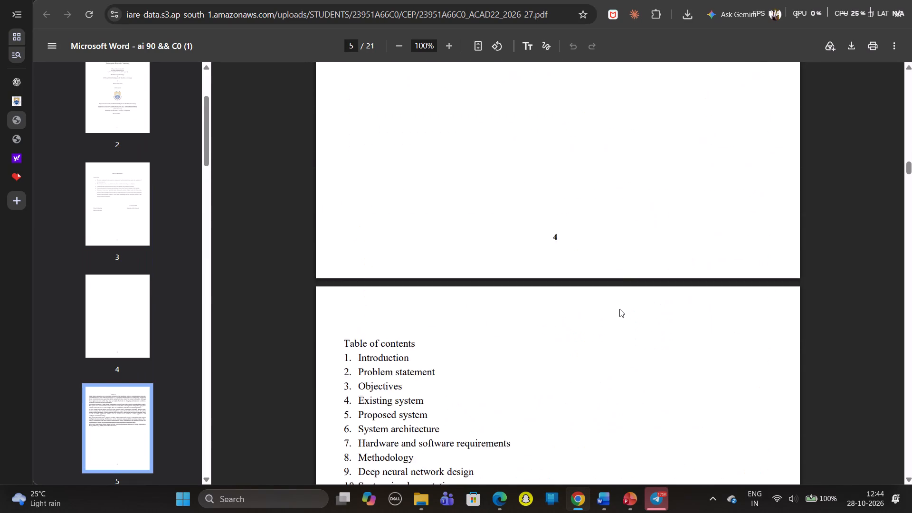
pyautogui.scroll(-1, 619, 309)
pyautogui.scroll(2, 619, 309)
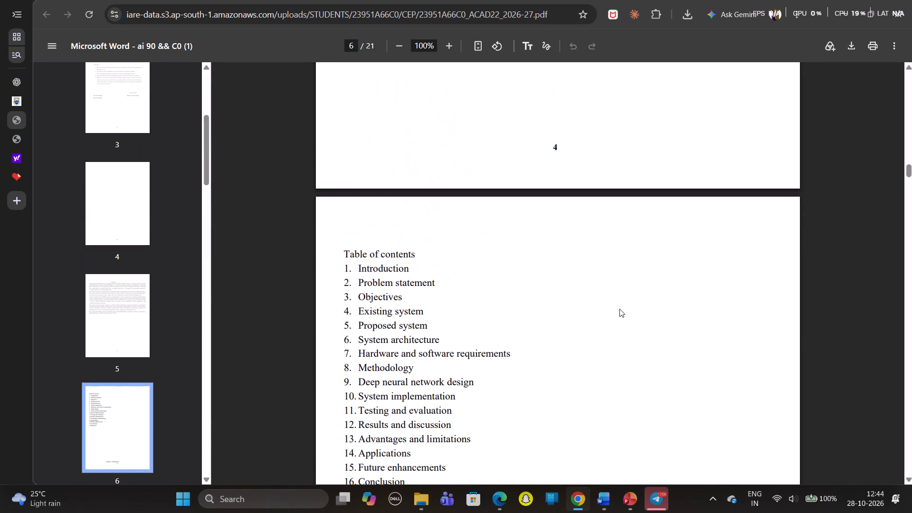
pyautogui.scroll(-3, 619, 309)
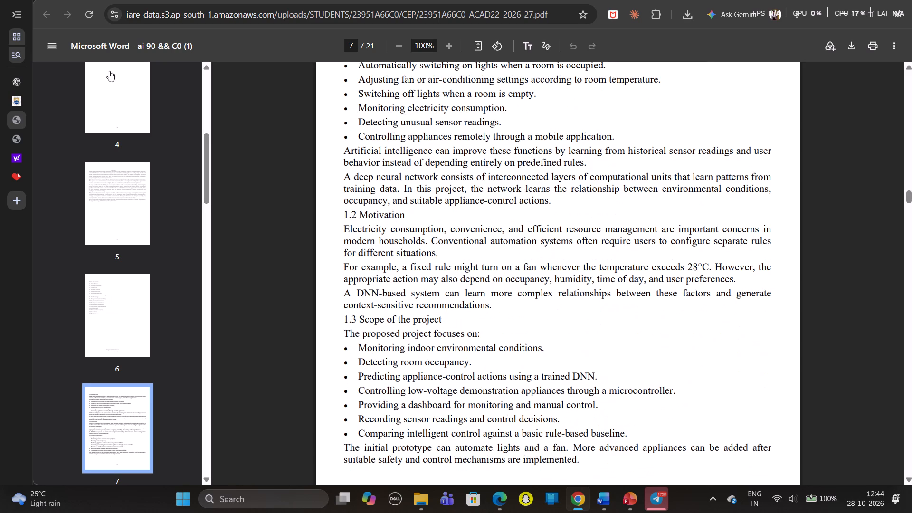
# Return to the college portal and open the AAT (Concept Video) upload page.
pyautogui.click(30, 101)
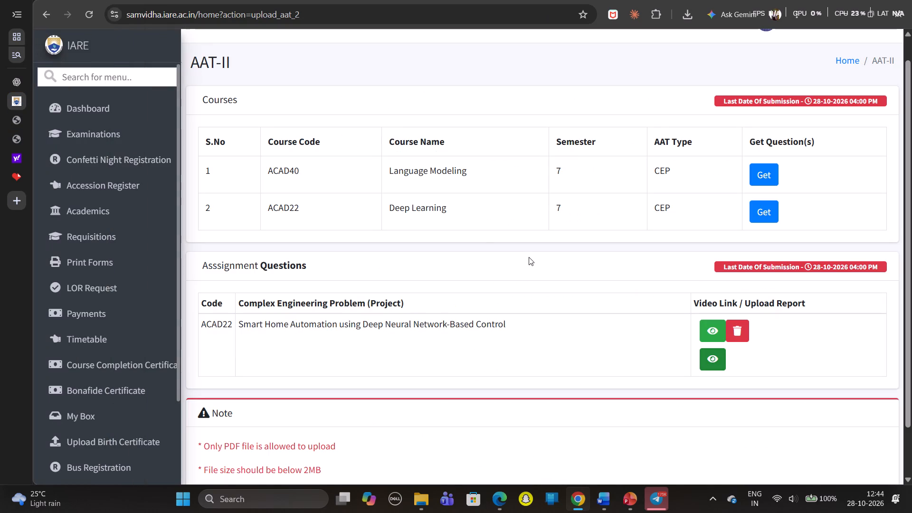
pyautogui.scroll(3, 522, 223)
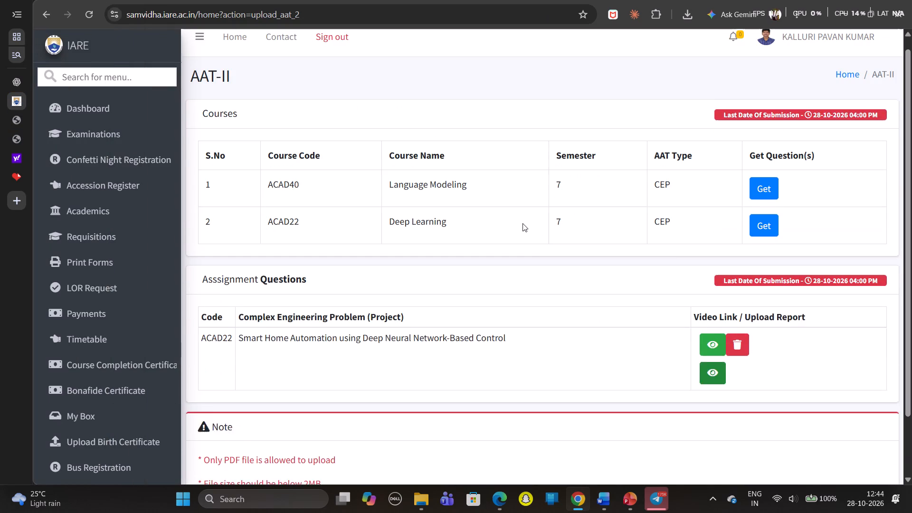
pyautogui.click(204, 47)
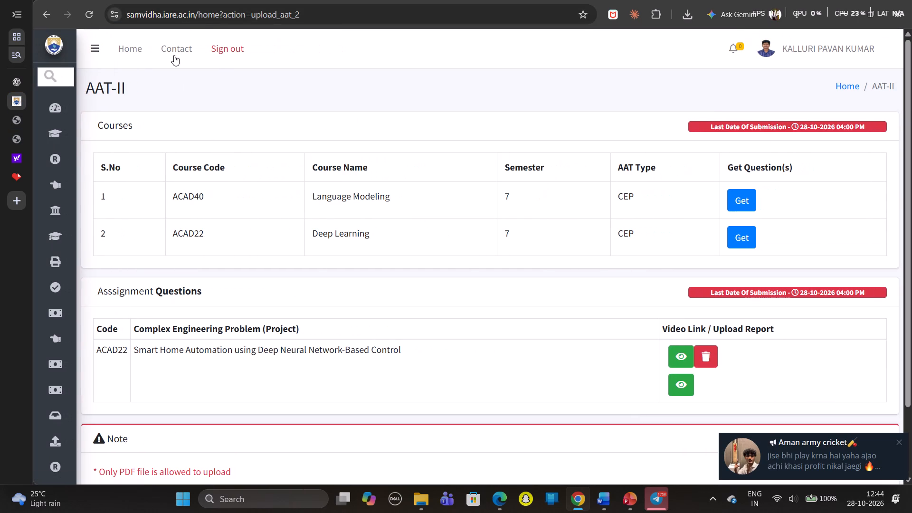
pyautogui.scroll(-2, 117, 398)
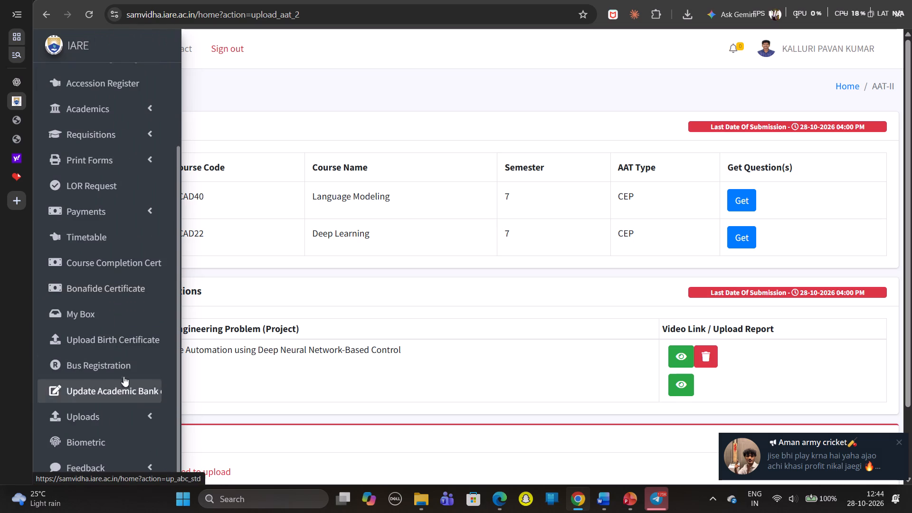
pyautogui.click(124, 419)
pyautogui.scroll(-2, 124, 419)
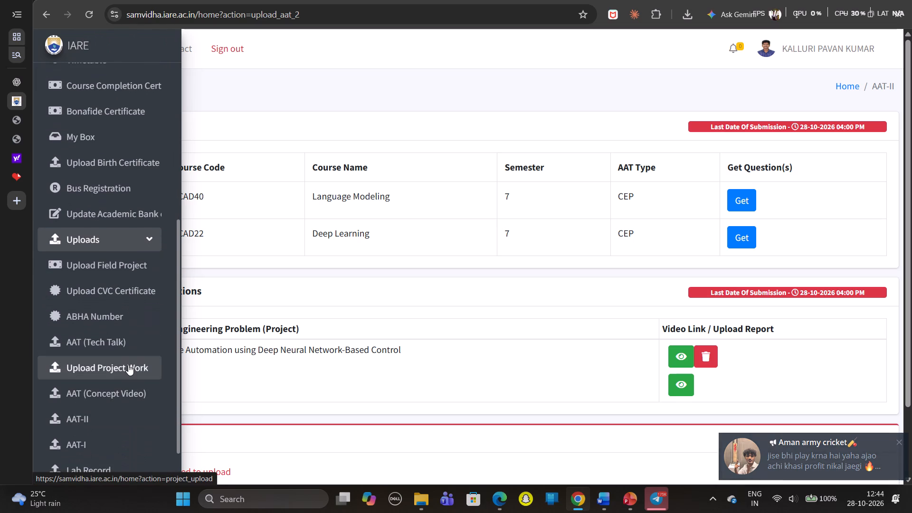
pyautogui.click(117, 386)
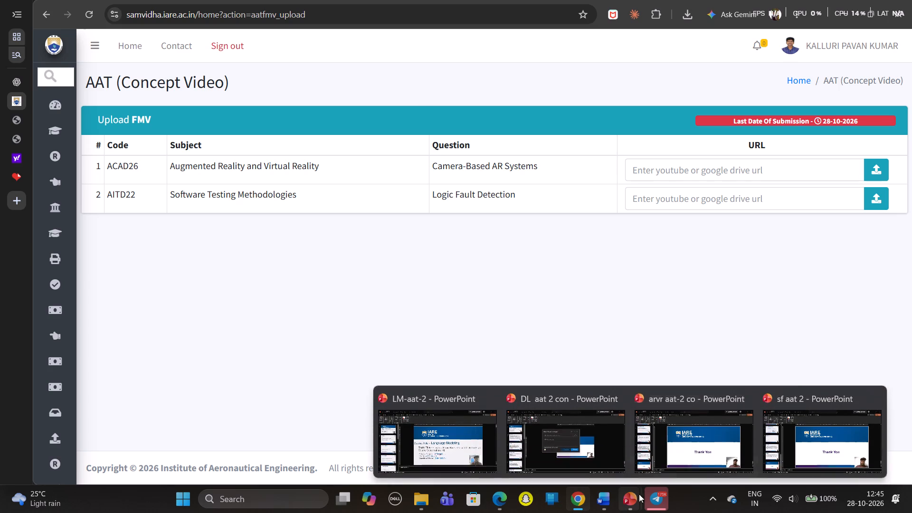
# Switch to PowerPoint, close the share dialog of "DL aat 2 con" and select its title slide.
pyautogui.click(699, 437)
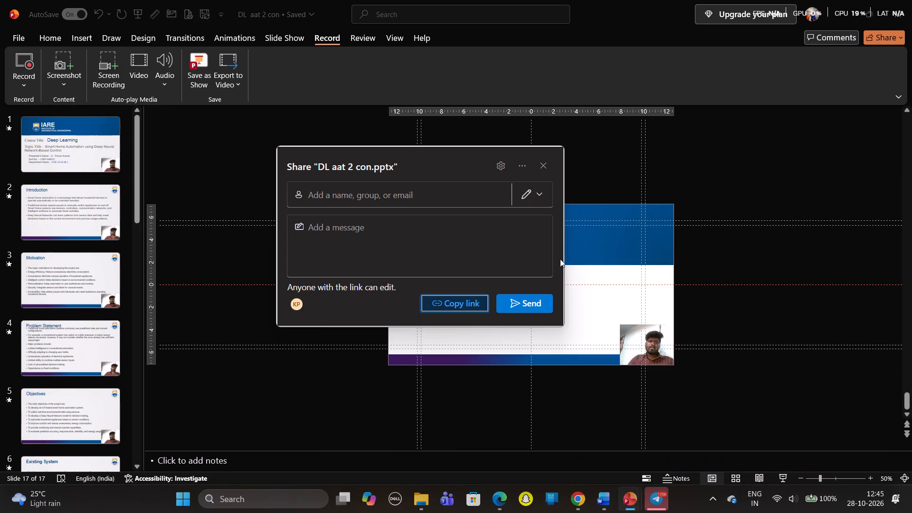
pyautogui.click(551, 160)
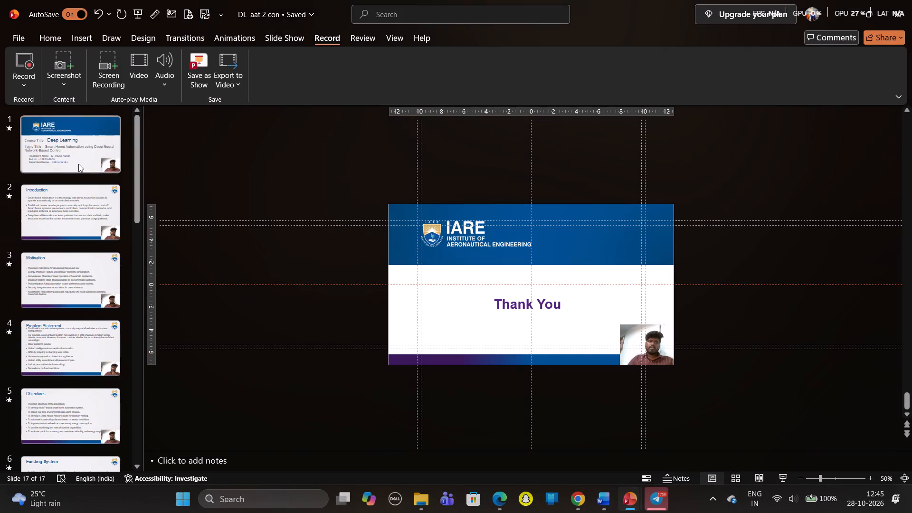
pyautogui.scroll(-1, 78, 164)
pyautogui.scroll(3, 78, 164)
pyautogui.click(78, 158)
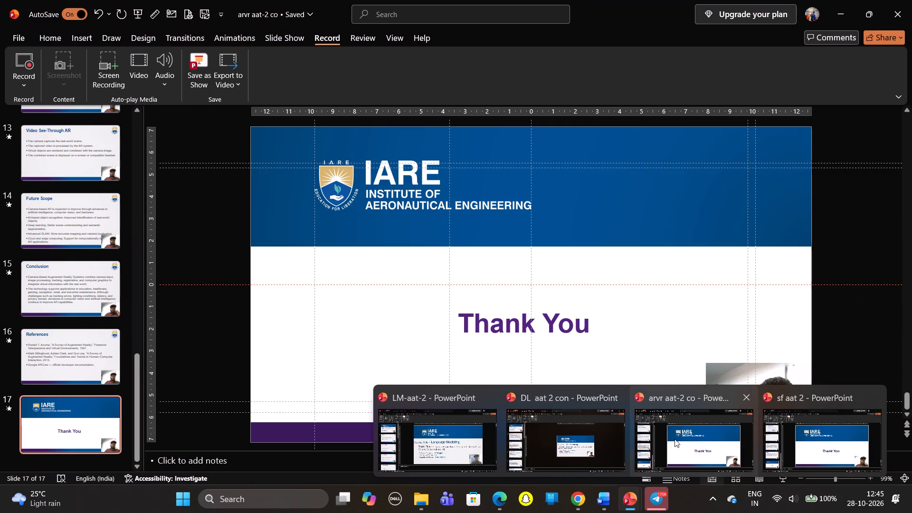
# Switch to the "arvr aat-2 co" presentation in PowerPoint, select its title slide and copy the presentation's sharing link.
pyautogui.click(674, 439)
pyautogui.click(95, 161)
pyautogui.scroll(2, 95, 161)
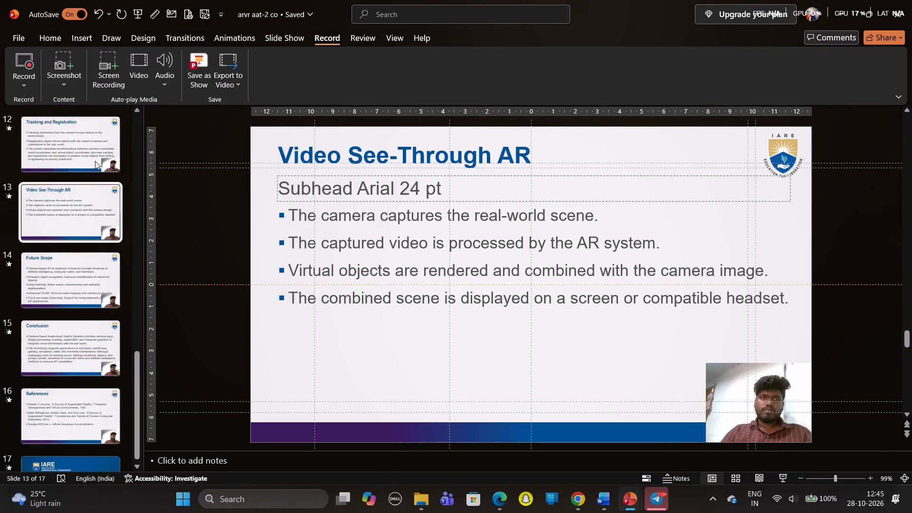
pyautogui.scroll(6, 95, 161)
pyautogui.click(95, 161)
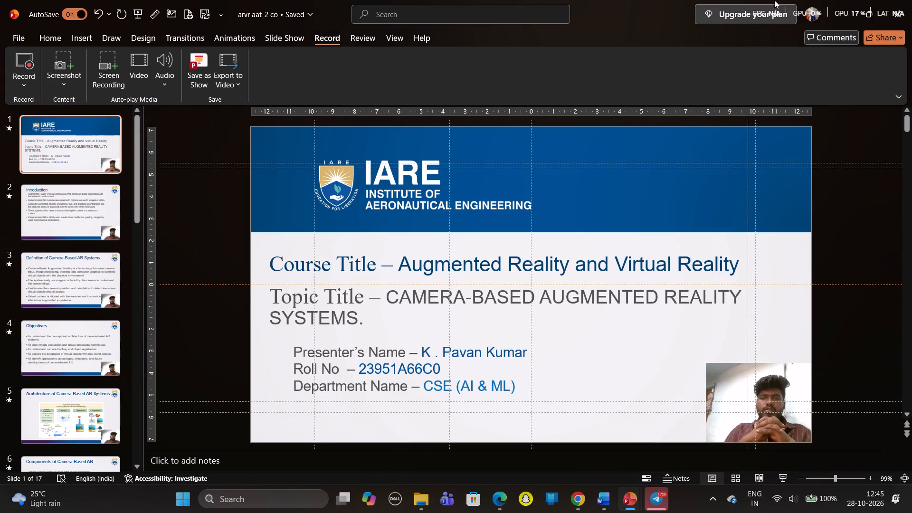
pyautogui.click(874, 36)
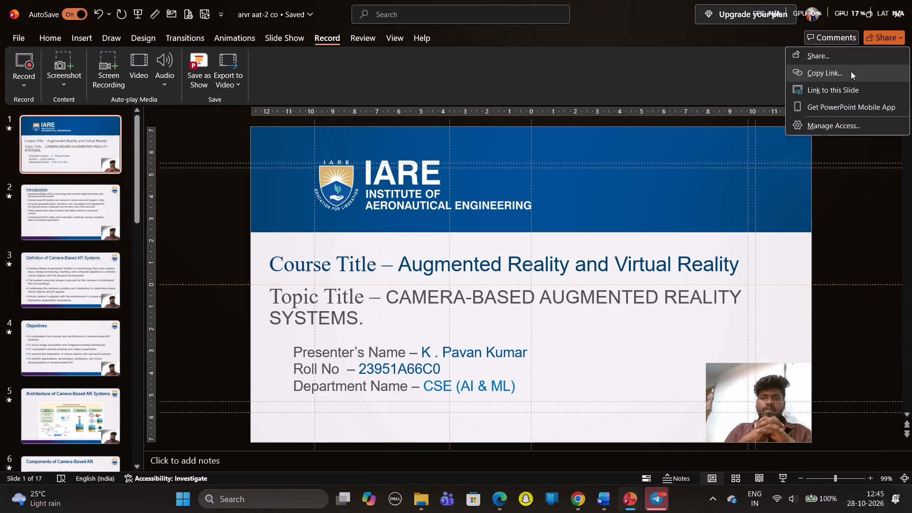
pyautogui.click(846, 60)
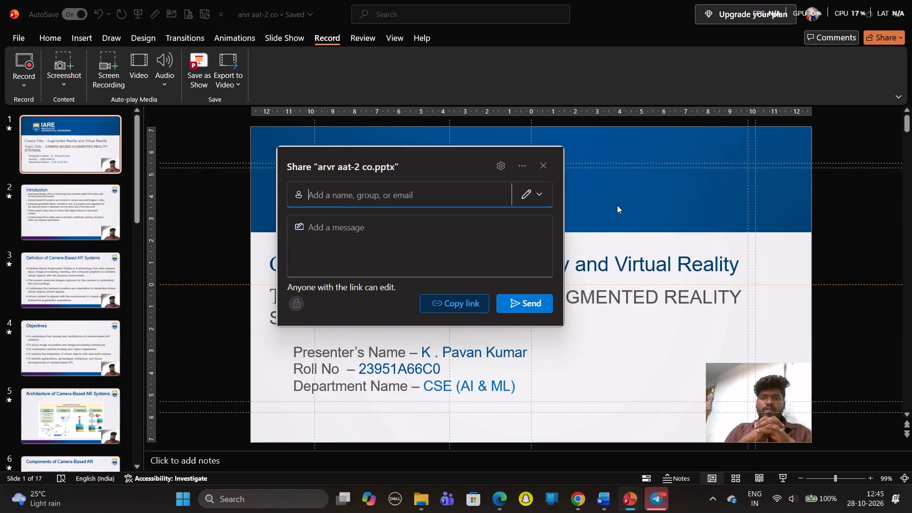
pyautogui.click(440, 301)
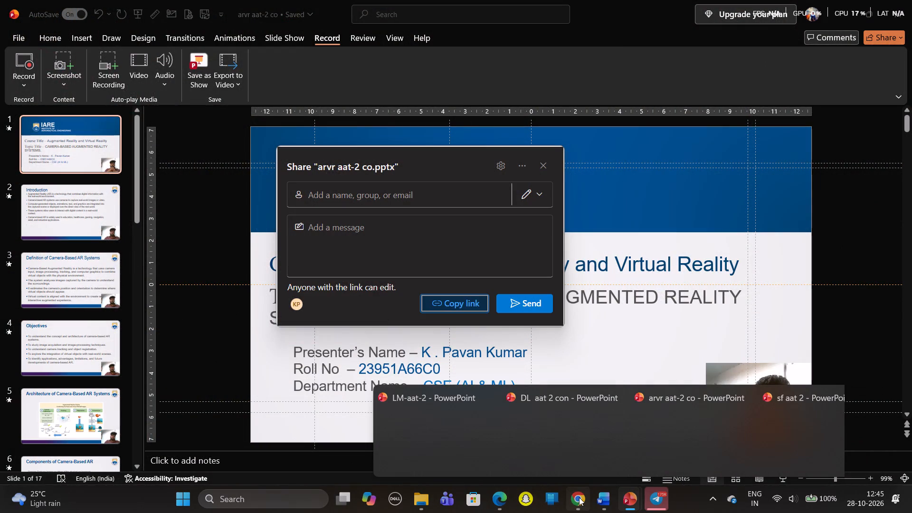
# In Chrome's AAT (Concept Video) page, paste the link for ACAD26 Augmented Reality and Virtual Reality and upload it.
pyautogui.click(577, 433)
pyautogui.click(712, 166)
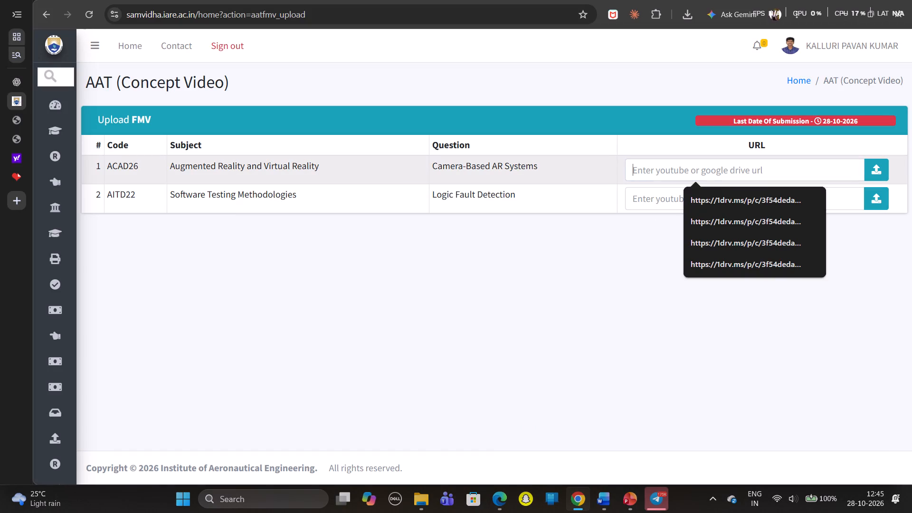
pyautogui.hotkey('ctrl', 'v')
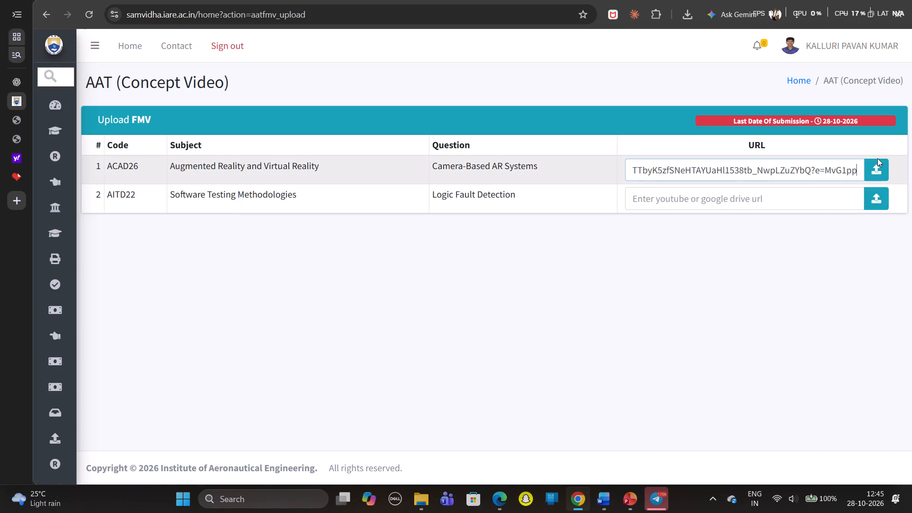
pyautogui.click(877, 167)
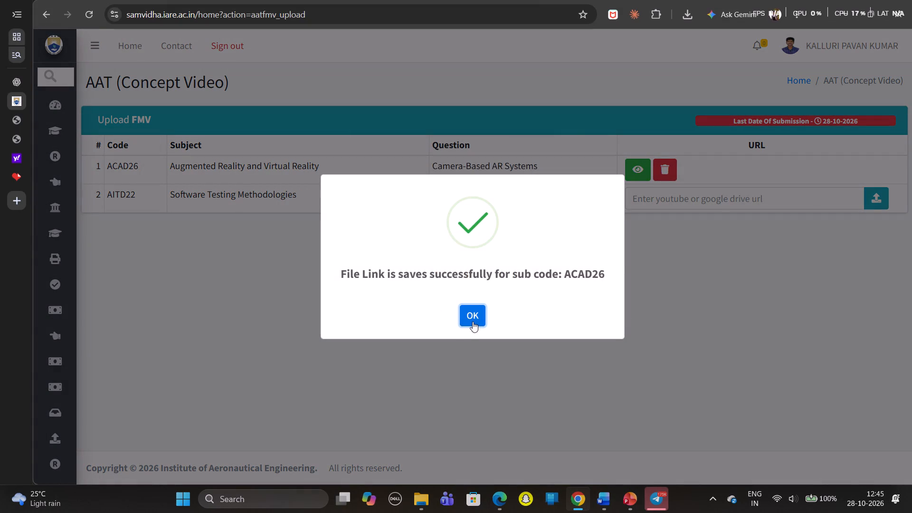
pyautogui.click(473, 318)
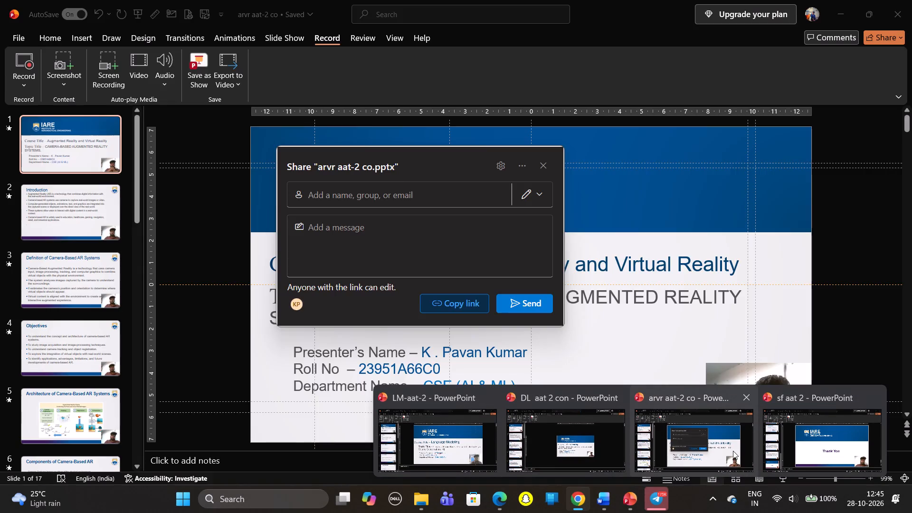
# Return to PowerPoint and close the share dialog of "arvr aat-2 co".
pyautogui.click(819, 445)
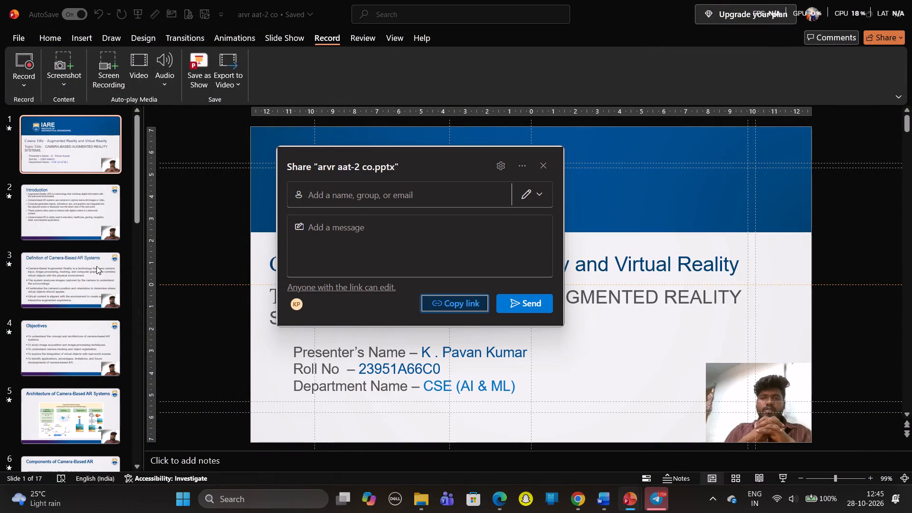
pyautogui.click(549, 168)
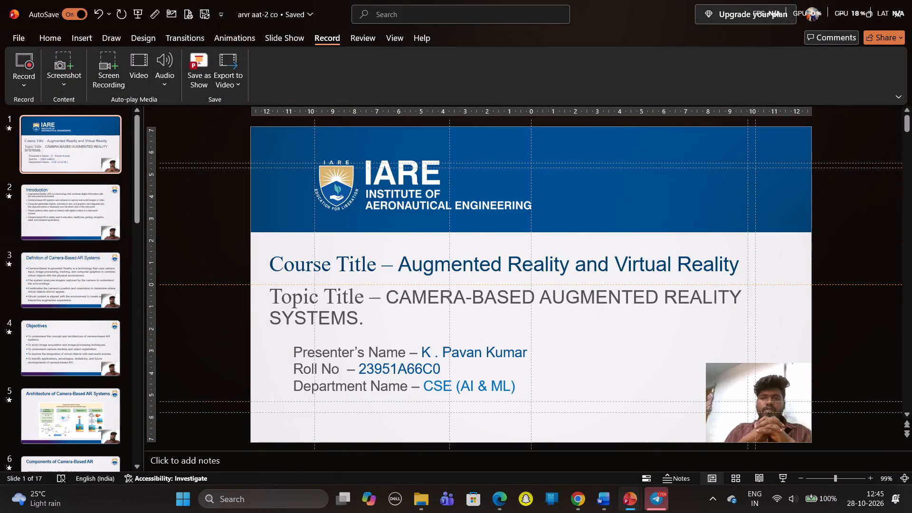
# Switch to the "sf aat 2" presentation, select its title slide and copy the presentation's sharing link.
pyautogui.click(809, 433)
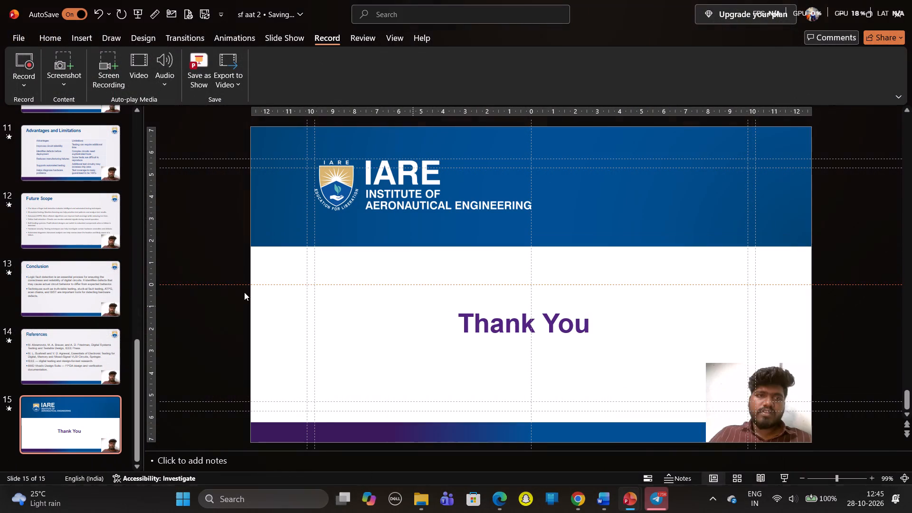
pyautogui.scroll(9, 80, 205)
pyautogui.click(79, 157)
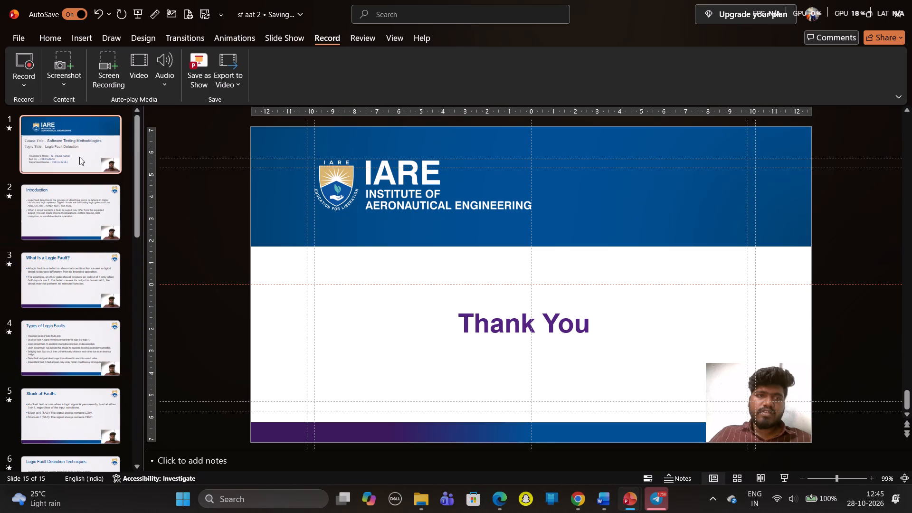
pyautogui.click(893, 33)
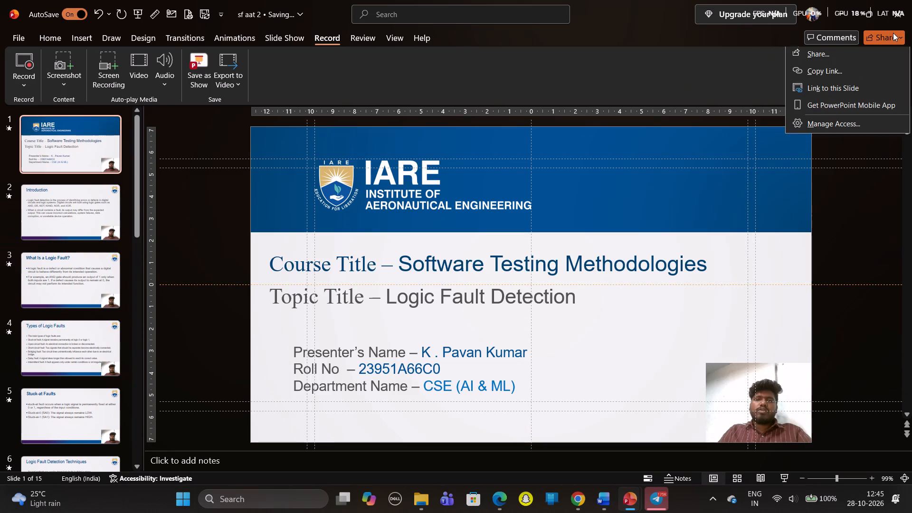
pyautogui.click(835, 57)
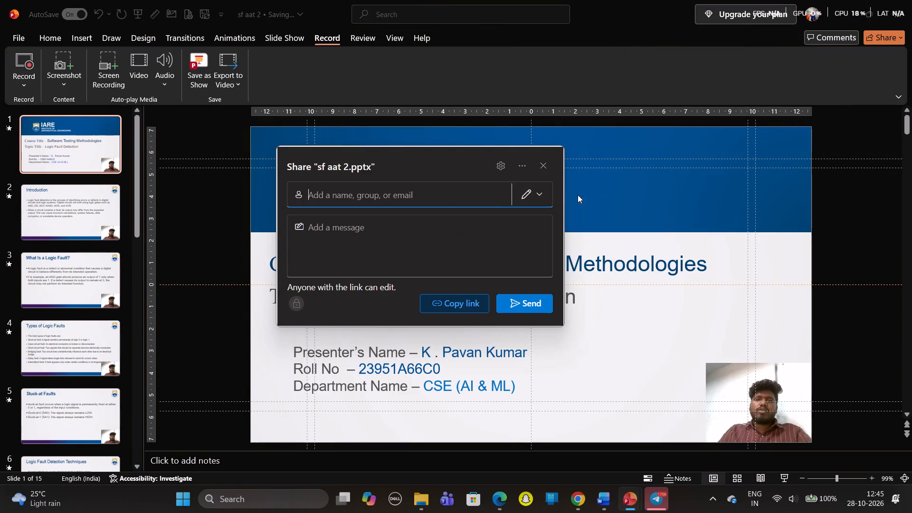
pyautogui.click(446, 304)
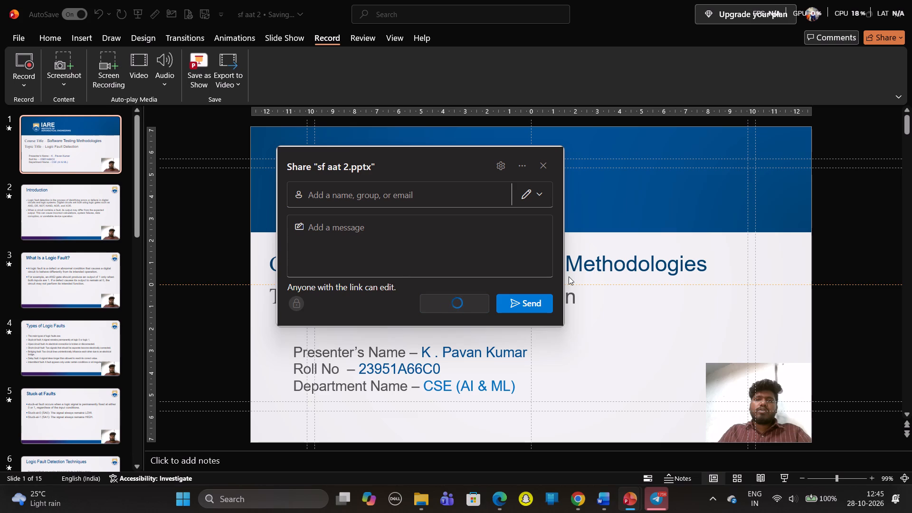
pyautogui.click(653, 177)
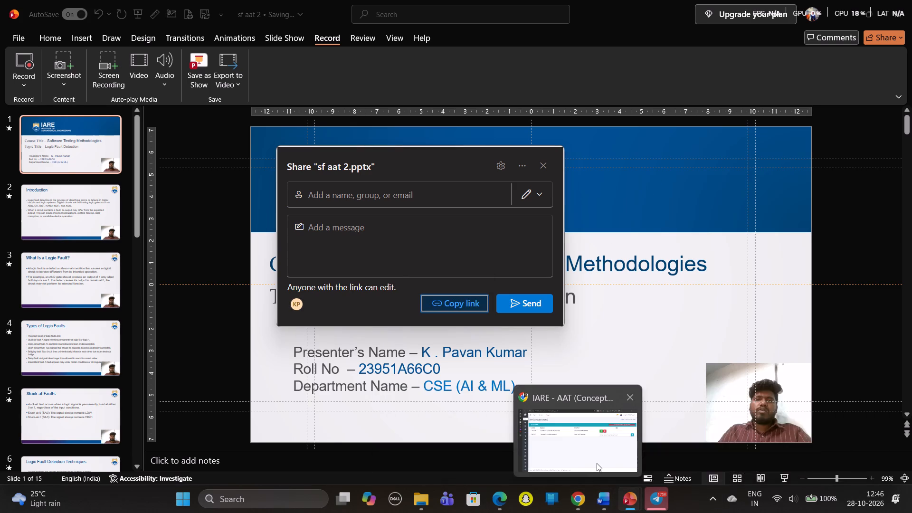
# In Chrome's AAT (Concept Video) page, paste the link for AITD22 Software Testing Methodologies and upload it.
pyautogui.click(597, 463)
pyautogui.click(701, 207)
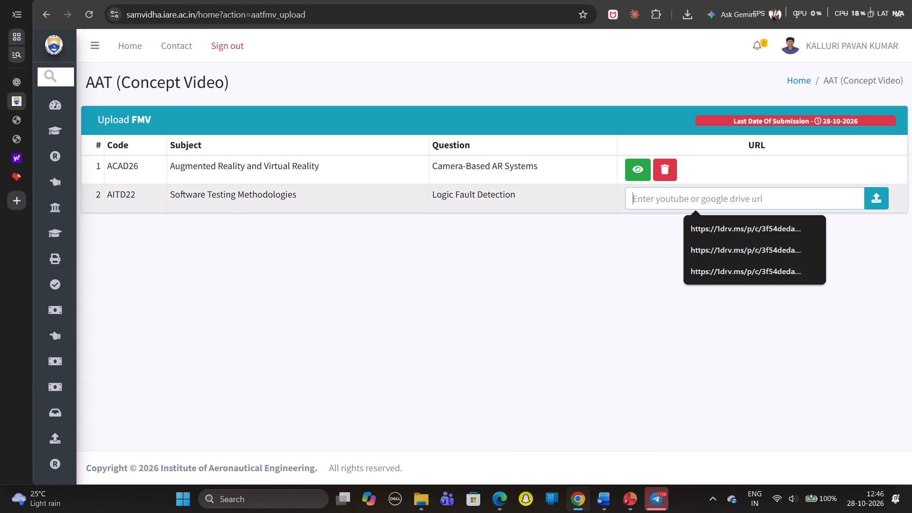
pyautogui.hotkey('ctrl', 'v')
pyautogui.press('Return')
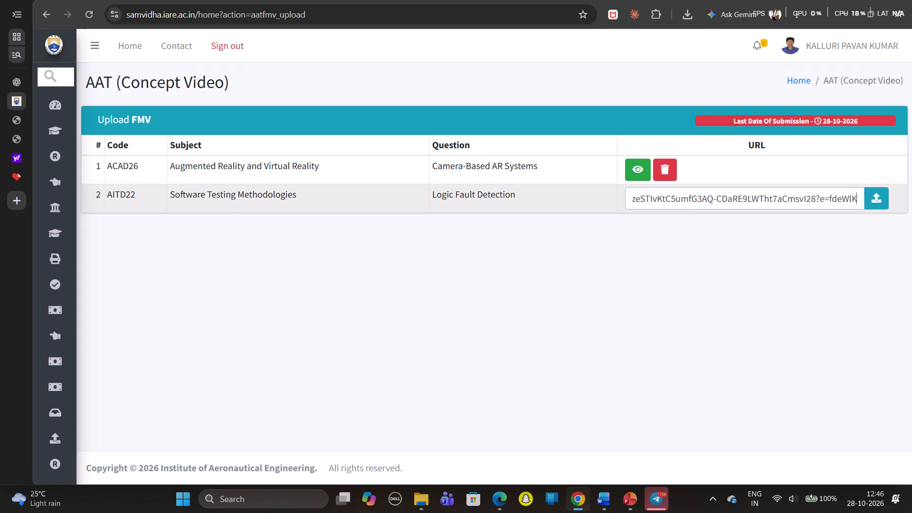
pyautogui.click(877, 203)
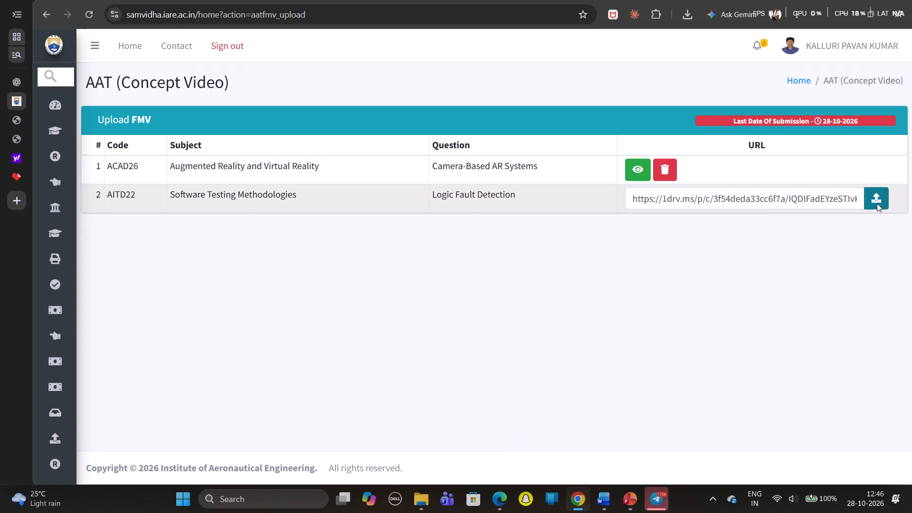
pyautogui.click(474, 317)
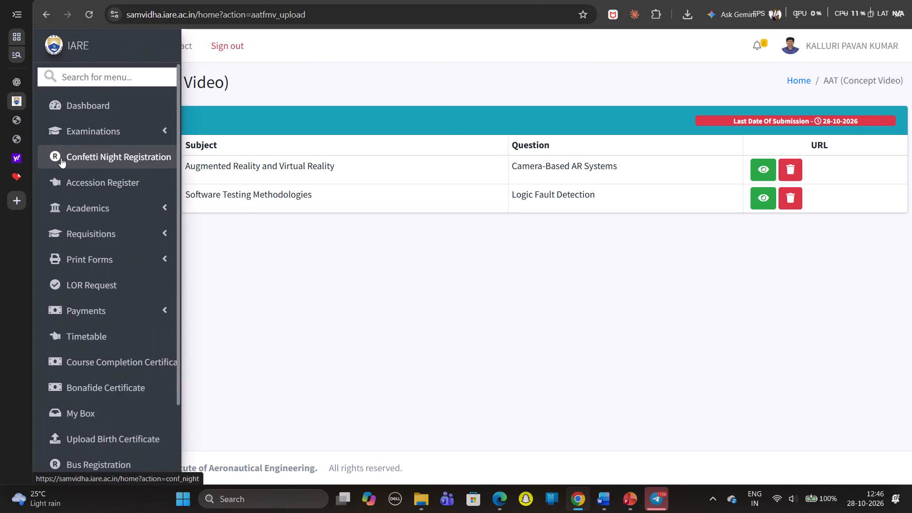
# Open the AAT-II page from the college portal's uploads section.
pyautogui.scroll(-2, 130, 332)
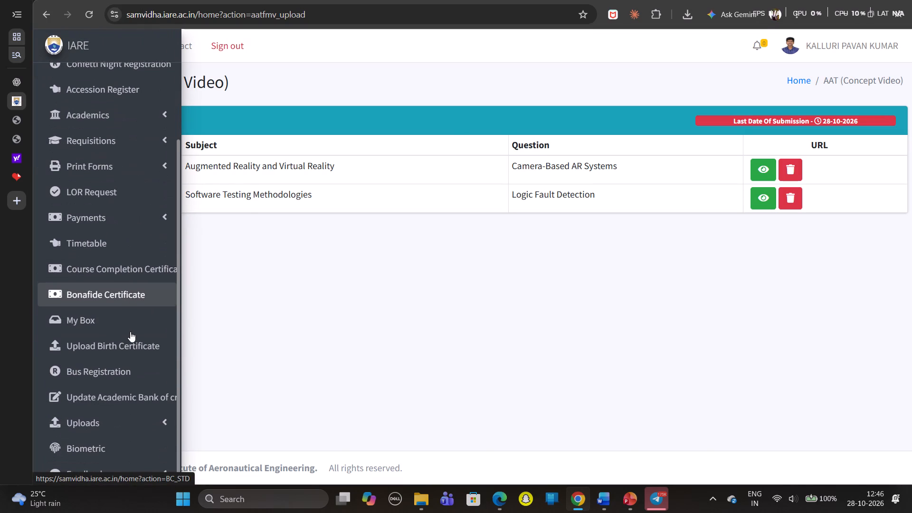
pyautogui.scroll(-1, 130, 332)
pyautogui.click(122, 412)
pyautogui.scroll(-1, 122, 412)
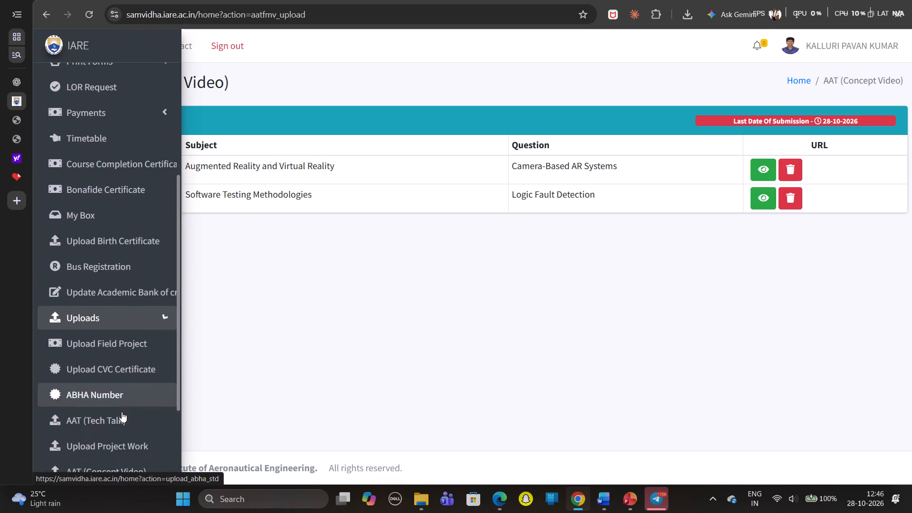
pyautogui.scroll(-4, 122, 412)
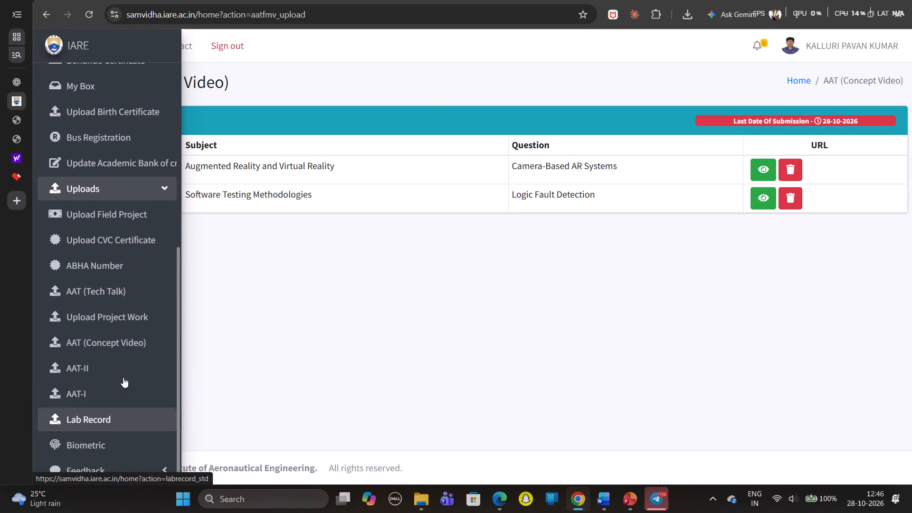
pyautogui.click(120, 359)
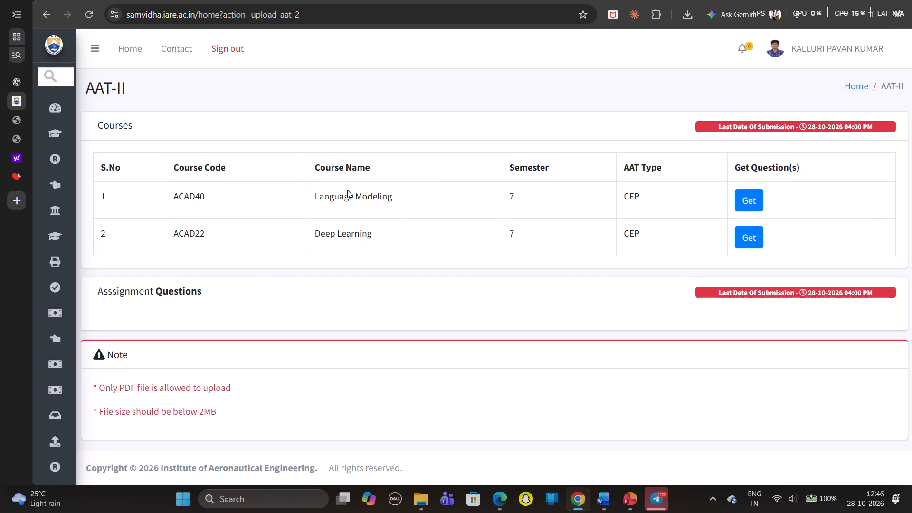
# Open the AAT-I page from the college portal's uploads section.
pyautogui.scroll(-3, 57, 273)
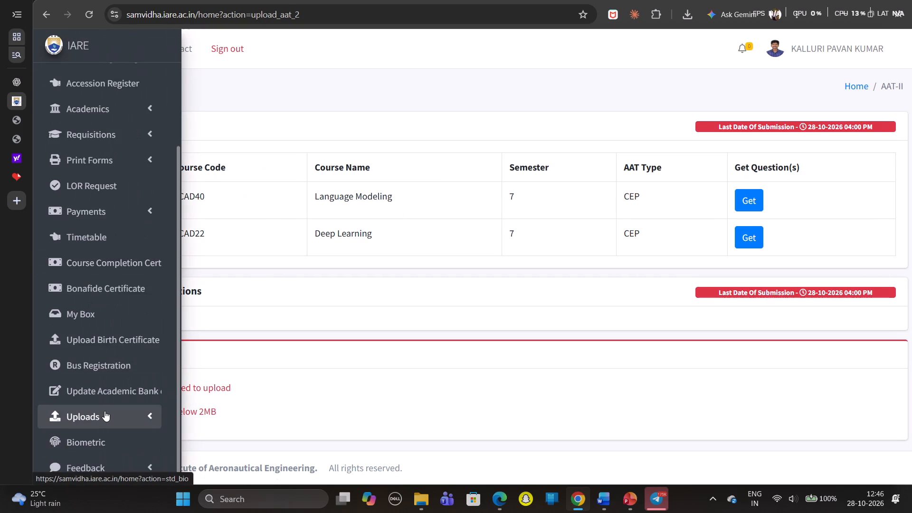
pyautogui.click(104, 411)
pyautogui.scroll(-3, 104, 411)
pyautogui.click(93, 428)
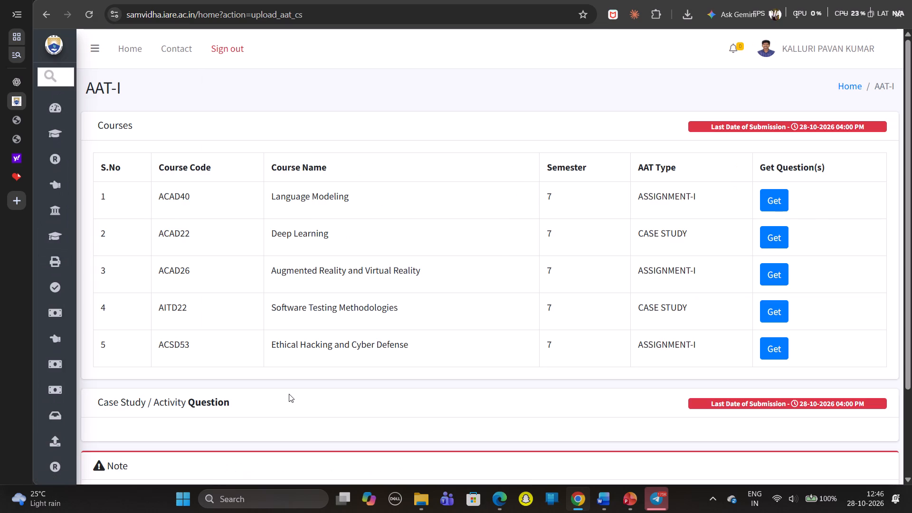
# Get the AAT-I questions for ACAD40 Language Modeling and look through the question list and its upload area.
pyautogui.click(774, 201)
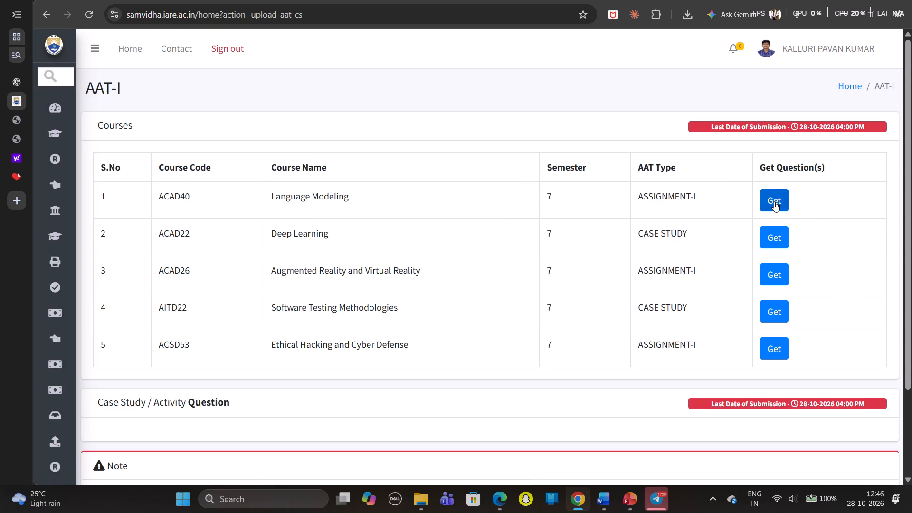
pyautogui.click(463, 323)
pyautogui.scroll(-1, 463, 323)
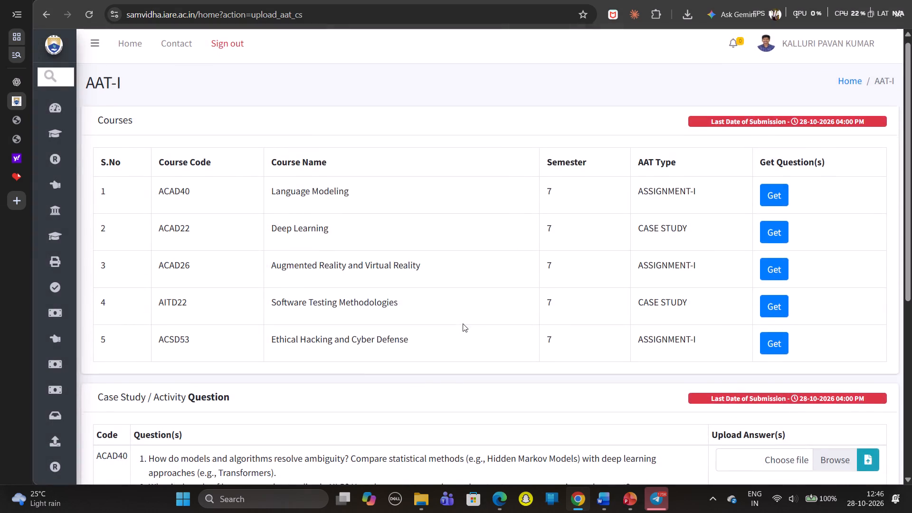
pyautogui.scroll(-2, 463, 323)
pyautogui.scroll(3, 463, 323)
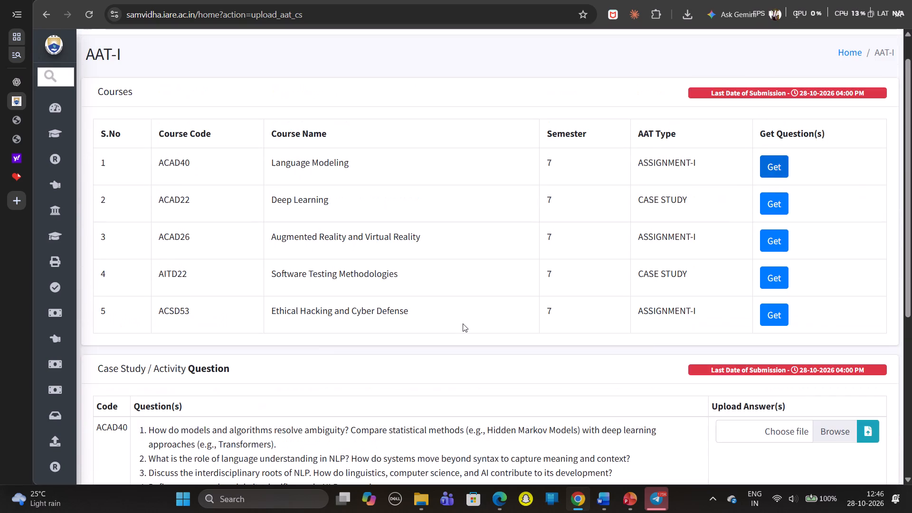
pyautogui.scroll(1, 463, 323)
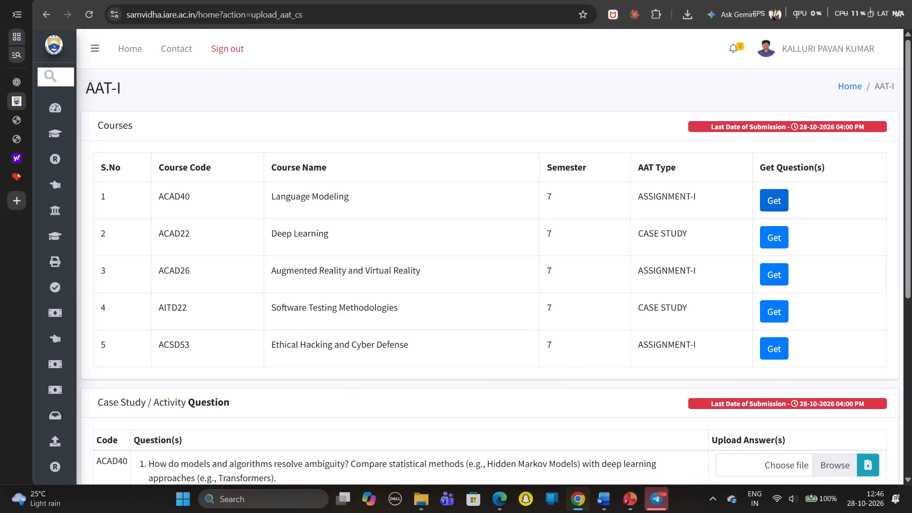
# Open the Windows search to look for an app.
pyautogui.click(275, 499)
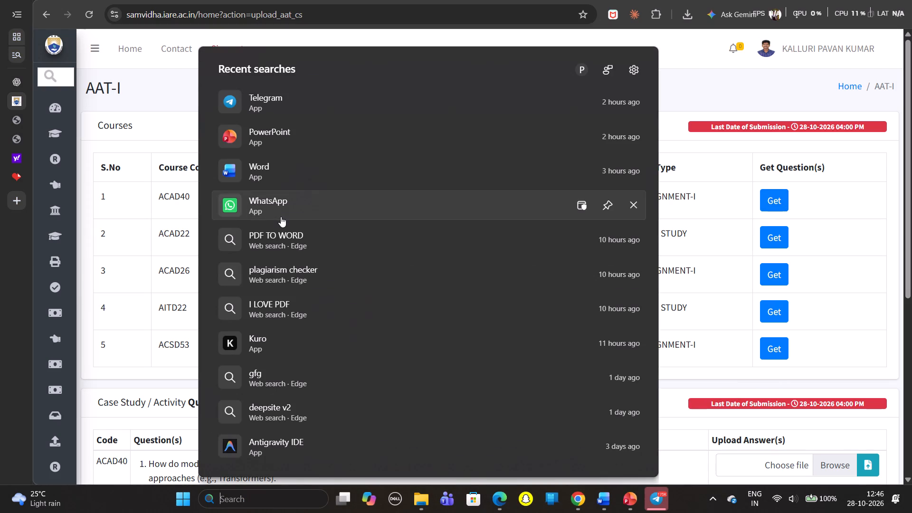
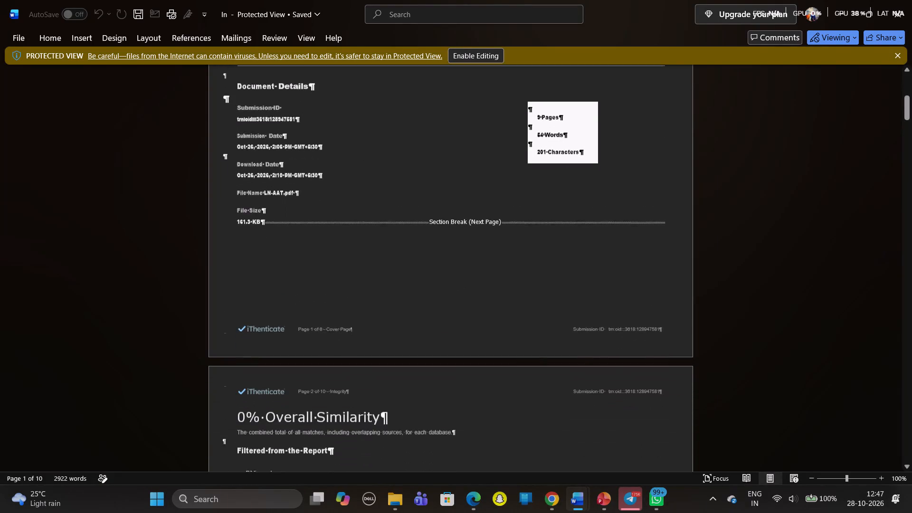
# Look through the Language Modeling assignment report, from its submission details and similarity pages to the last answer on page 10.
pyautogui.scroll(-4, 420, 305)
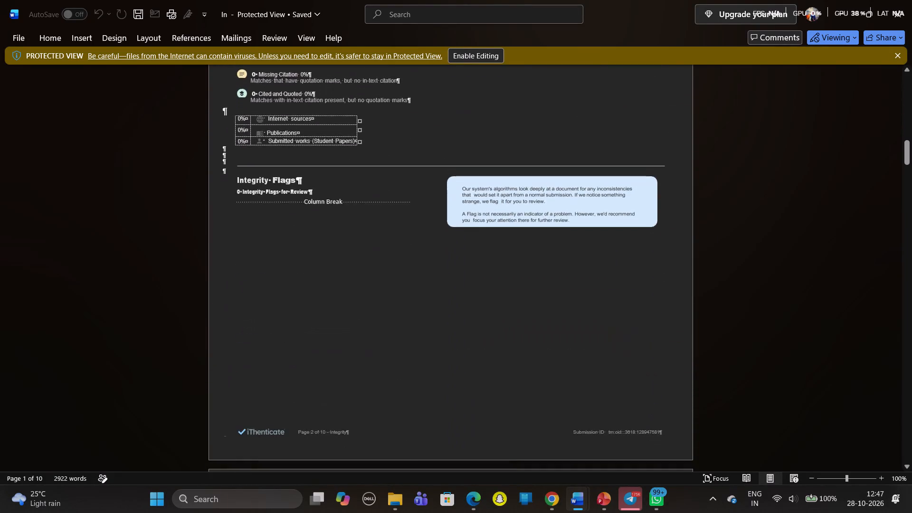
pyautogui.scroll(-1, 420, 305)
pyautogui.scroll(1, 420, 305)
pyautogui.scroll(-3, 420, 305)
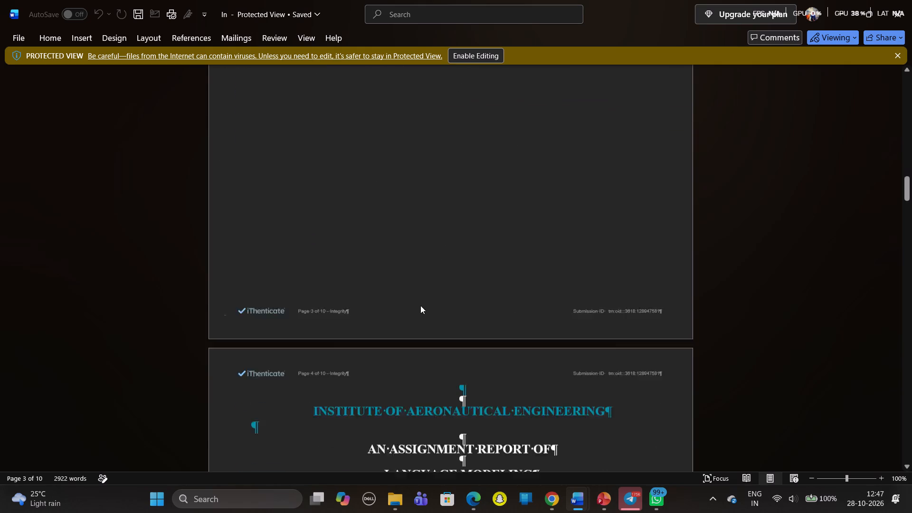
pyautogui.scroll(-1, 420, 305)
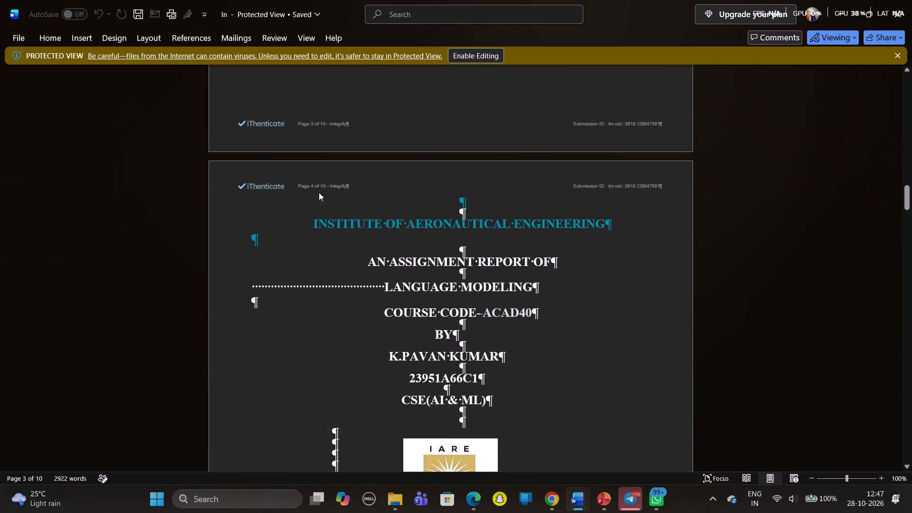
pyautogui.scroll(-2, 317, 192)
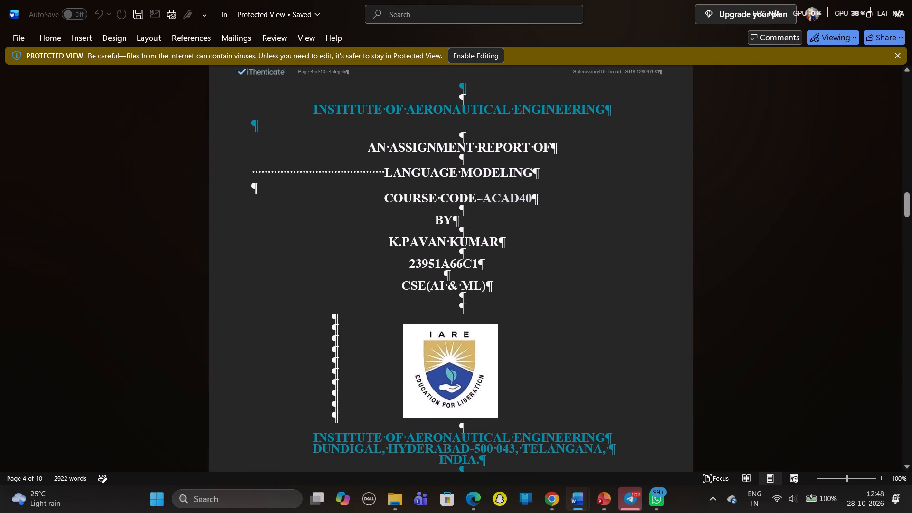
pyautogui.scroll(1, 447, 264)
pyautogui.scroll(-2, 421, 284)
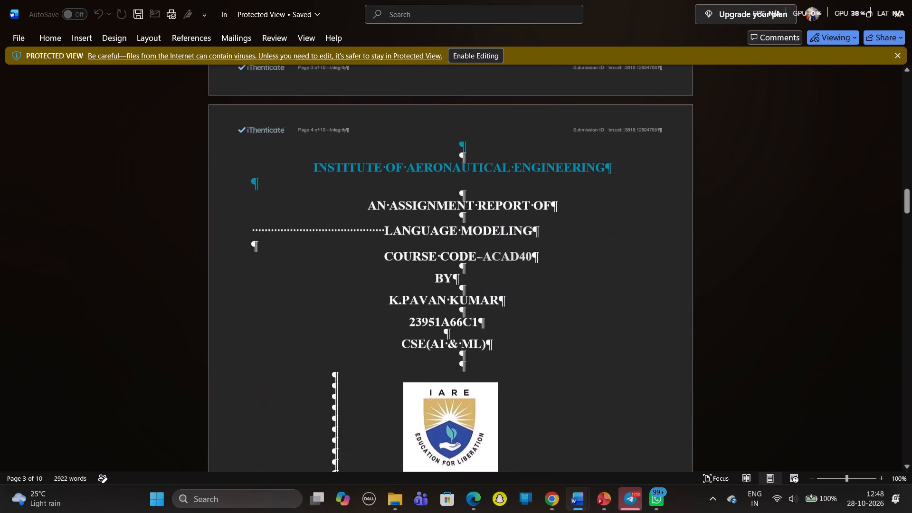
pyautogui.scroll(-3, 421, 284)
pyautogui.scroll(1, 421, 284)
pyautogui.scroll(-2, 421, 284)
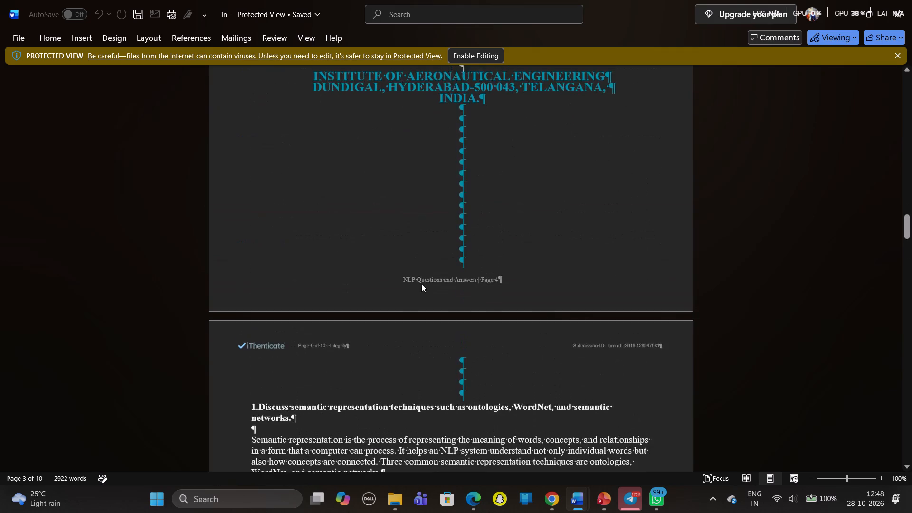
pyautogui.scroll(-3, 421, 284)
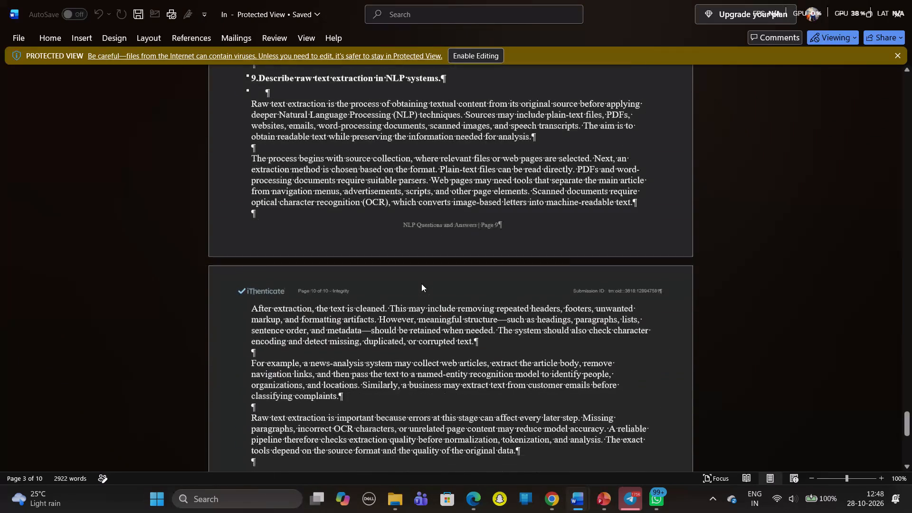
pyautogui.scroll(-4, 421, 284)
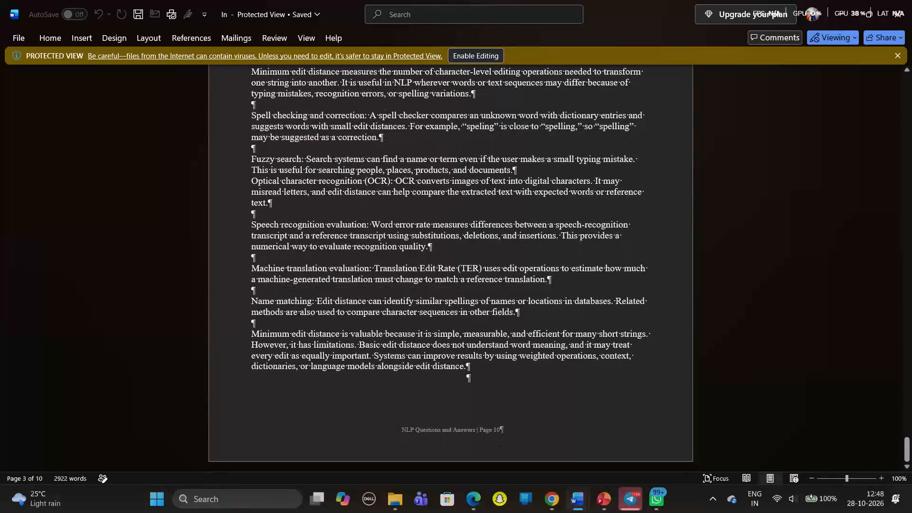
# Enable editing for the protected Language Modeling report document.
pyautogui.click(482, 54)
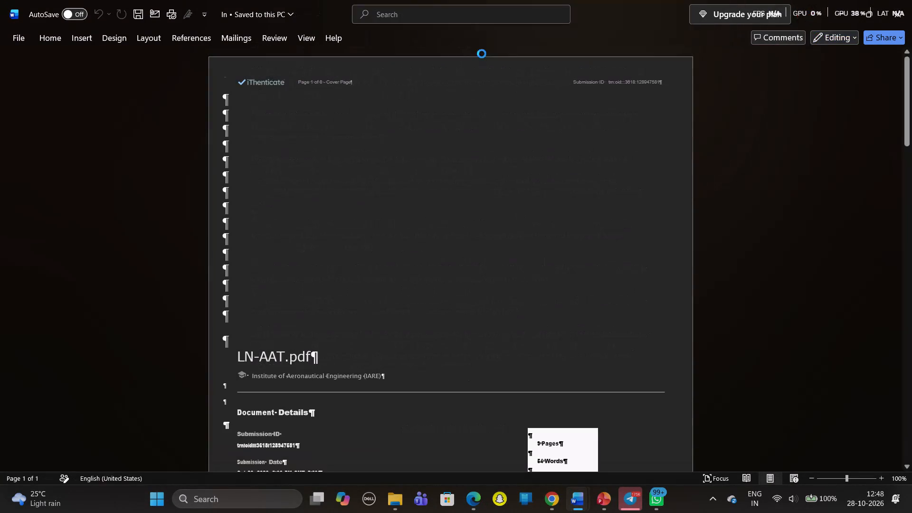
pyautogui.scroll(-2, 459, 152)
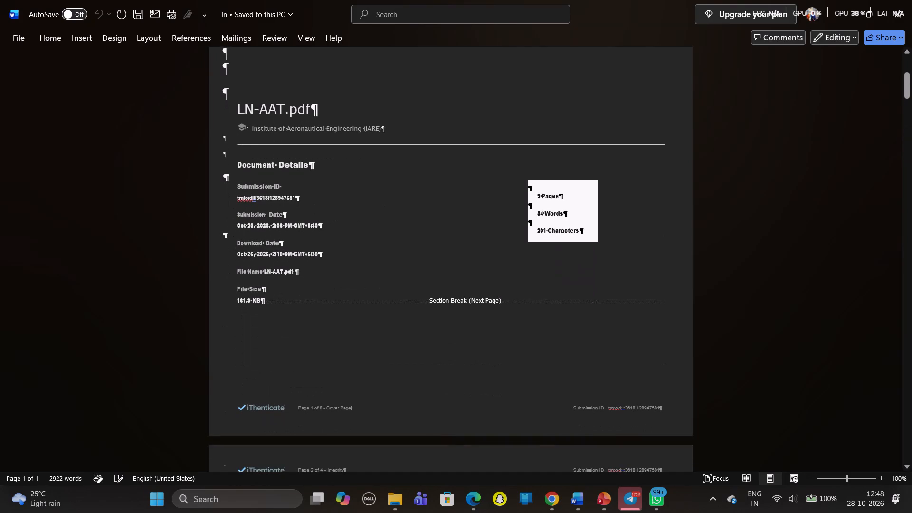
pyautogui.scroll(2, 459, 152)
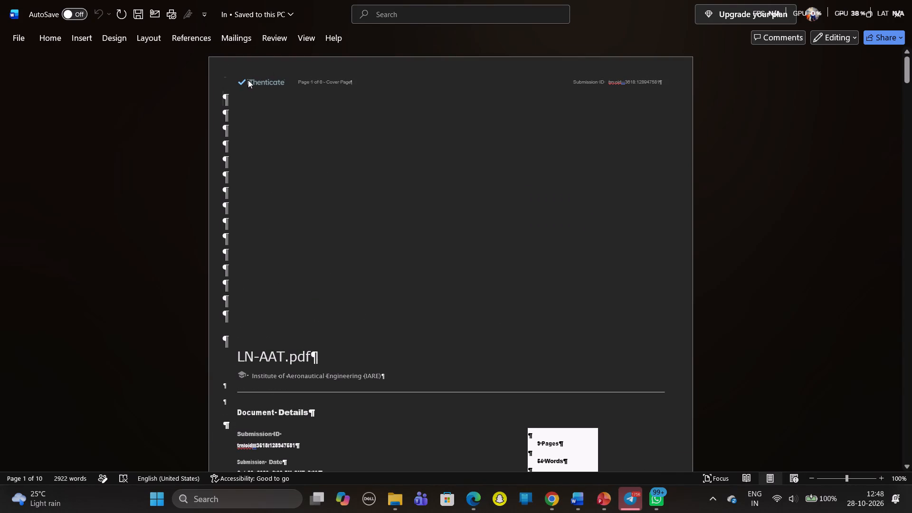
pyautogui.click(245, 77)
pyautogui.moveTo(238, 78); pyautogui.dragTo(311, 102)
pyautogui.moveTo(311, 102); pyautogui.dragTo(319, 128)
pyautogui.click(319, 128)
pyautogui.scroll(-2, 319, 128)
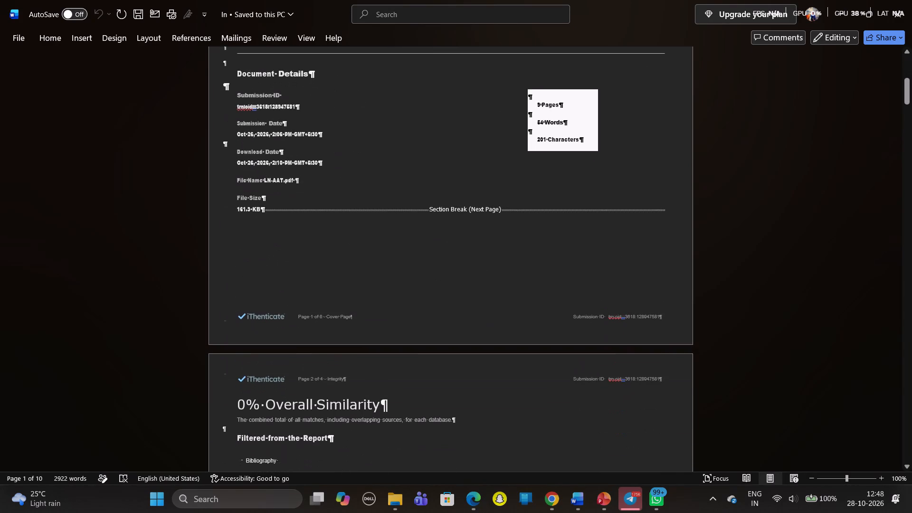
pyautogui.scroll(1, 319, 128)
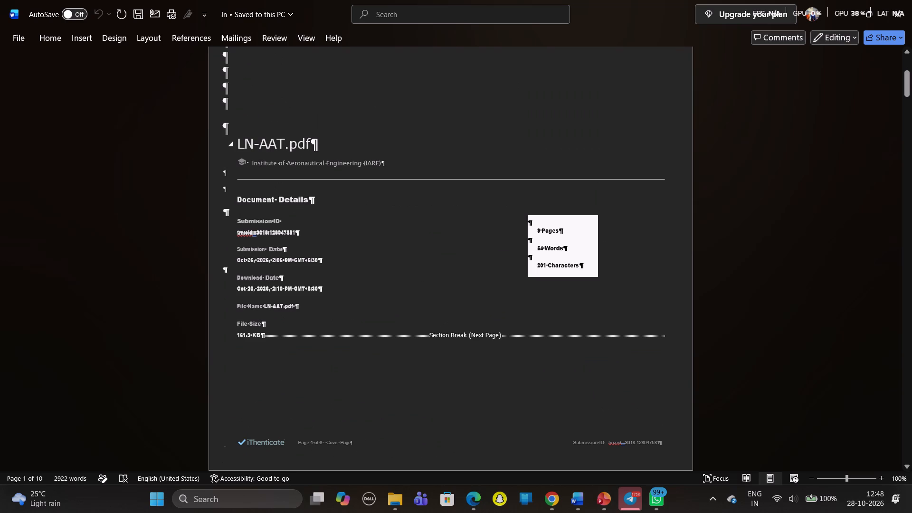
# Check the AAT-I course list in Chrome, and correct the report's cover page title in Word to LM-AAT.pdf.
pyautogui.click(543, 498)
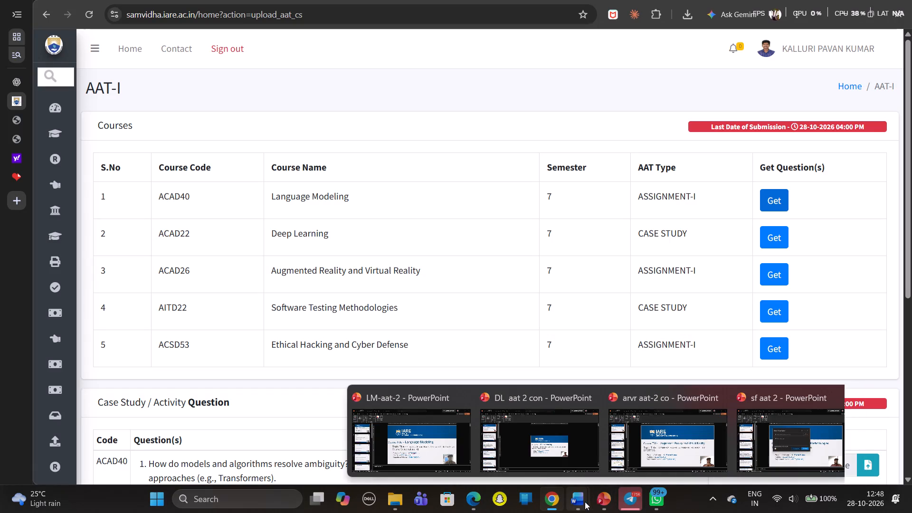
pyautogui.click(678, 437)
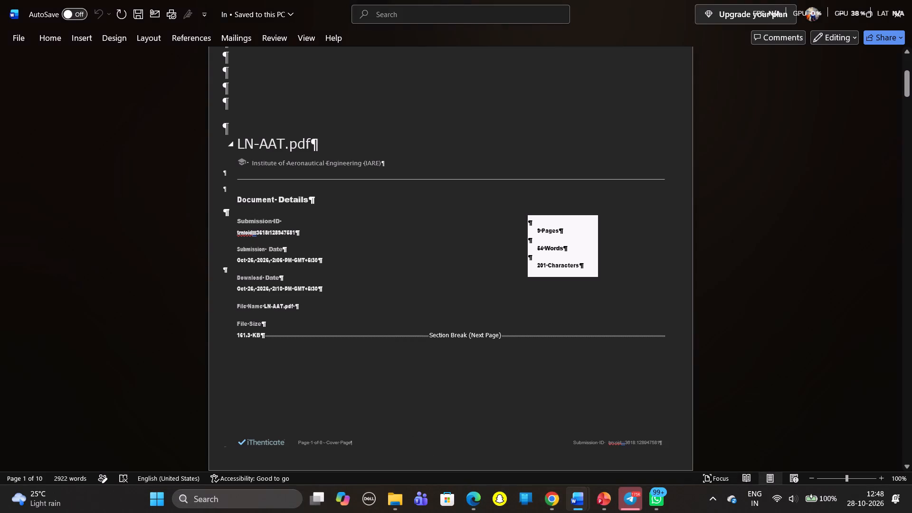
pyautogui.click(253, 144)
pyautogui.press('BackSpace')
pyautogui.press('BackSpace')
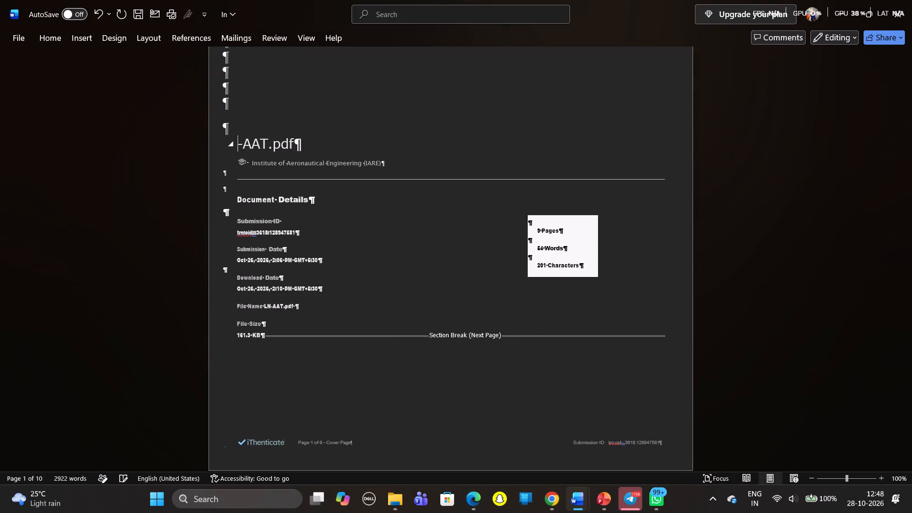
pyautogui.write('LM')
# Review the report's cover details, similarity and match group pages, and the pages leading to the first answer.
pyautogui.scroll(-1, 253, 144)
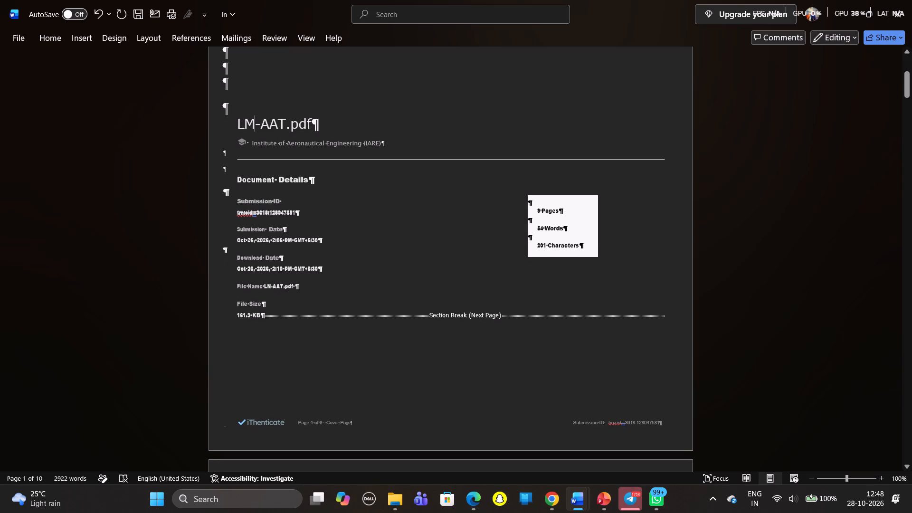
pyautogui.scroll(-1, 253, 144)
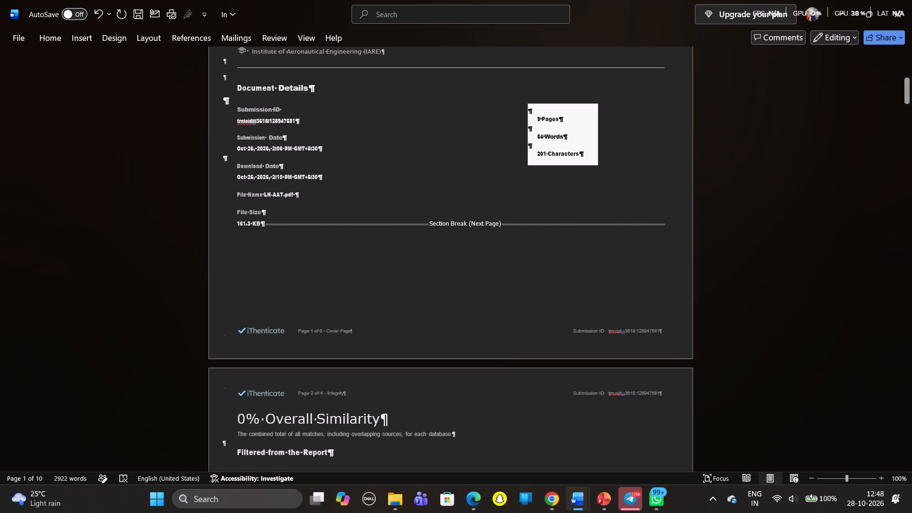
pyautogui.scroll(-2, 272, 184)
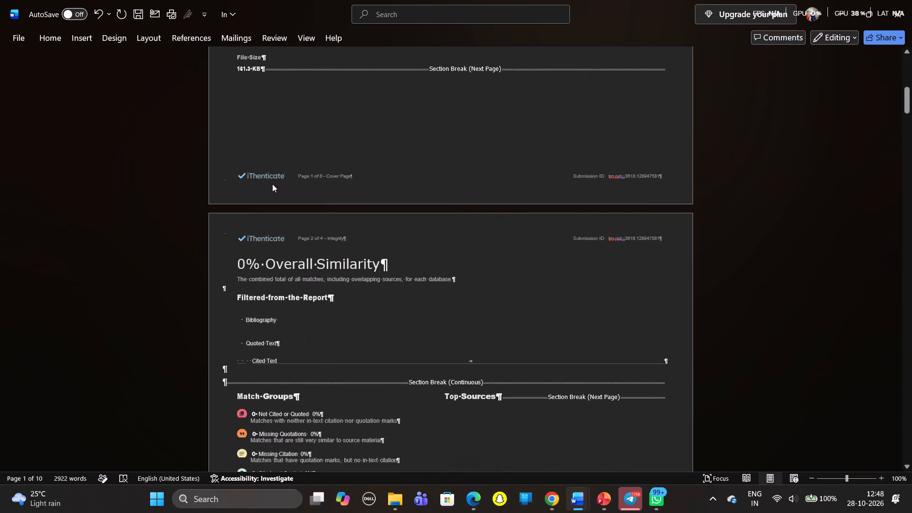
pyautogui.scroll(-3, 272, 184)
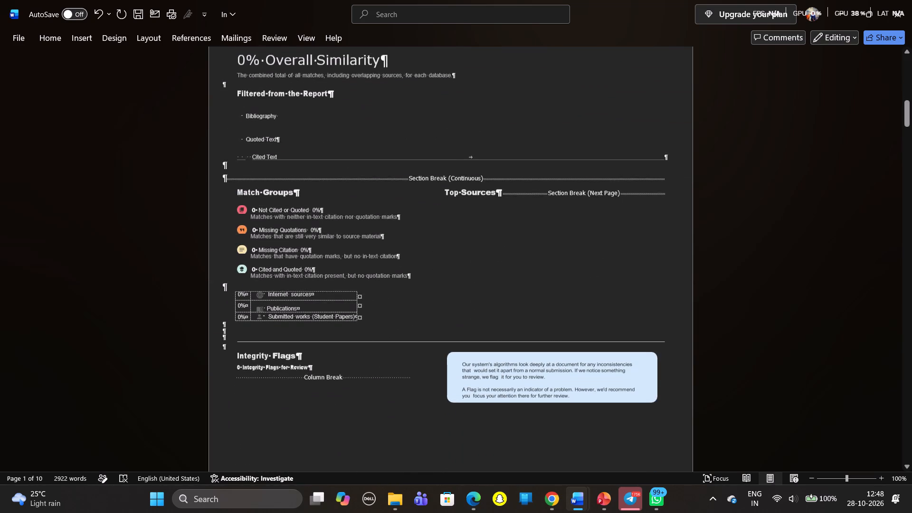
pyautogui.scroll(-3, 272, 184)
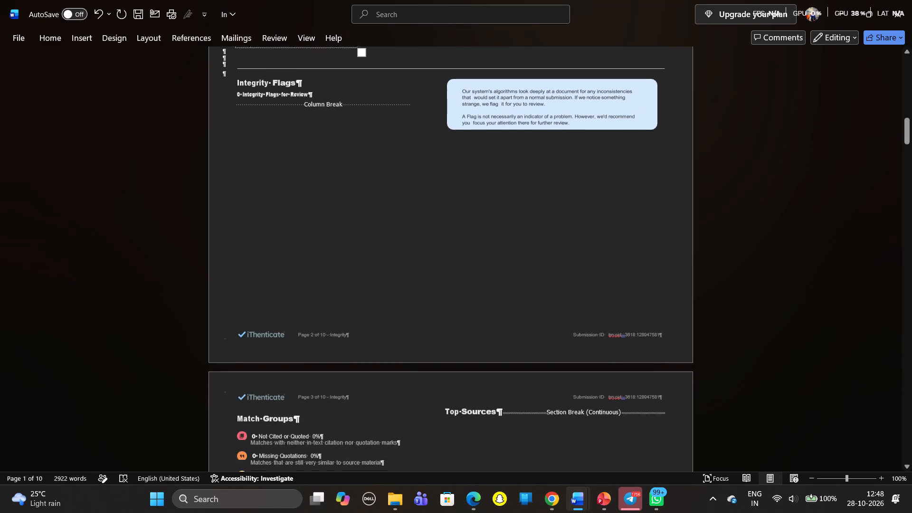
pyautogui.scroll(-3, 272, 184)
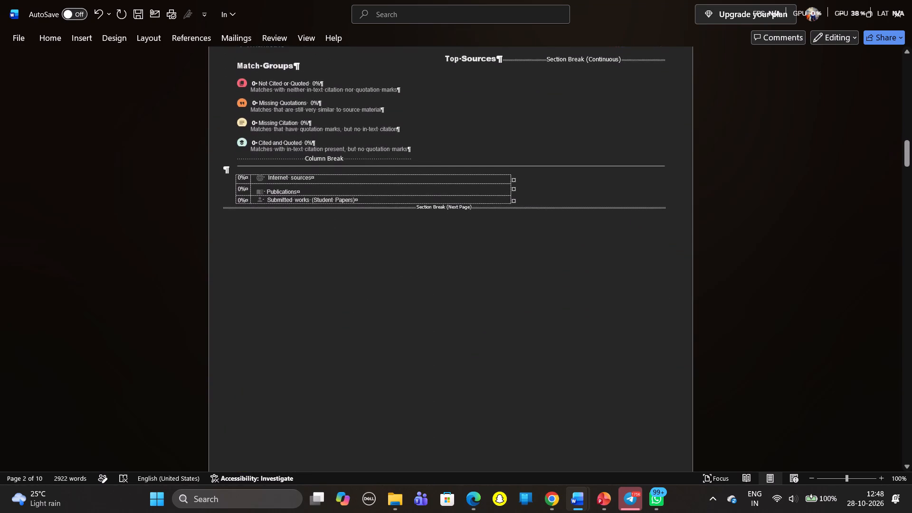
pyautogui.scroll(5, 272, 184)
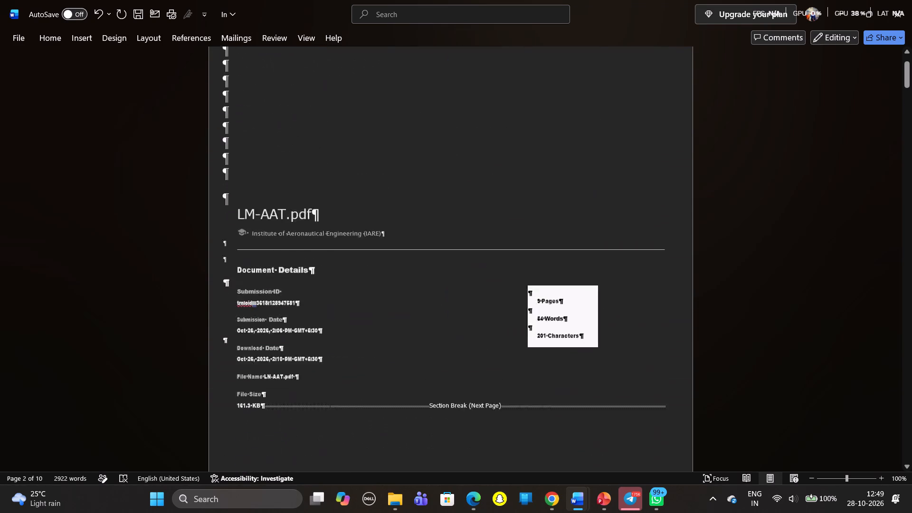
pyautogui.scroll(1, 272, 184)
pyautogui.scroll(-3, 272, 184)
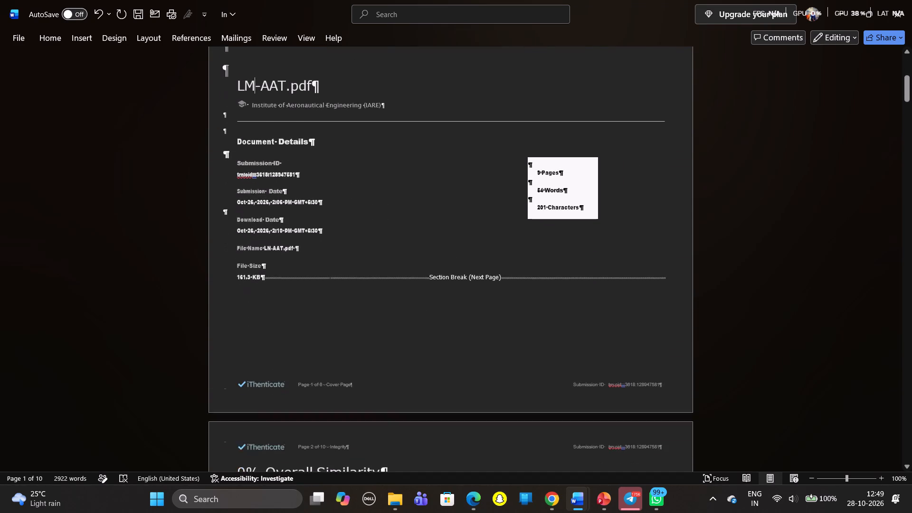
pyautogui.scroll(-4, 272, 184)
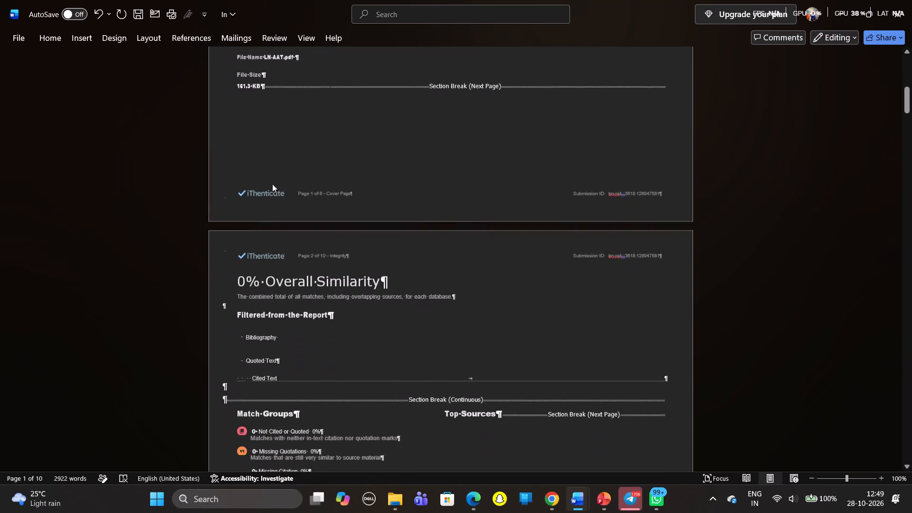
pyautogui.scroll(-2, 272, 184)
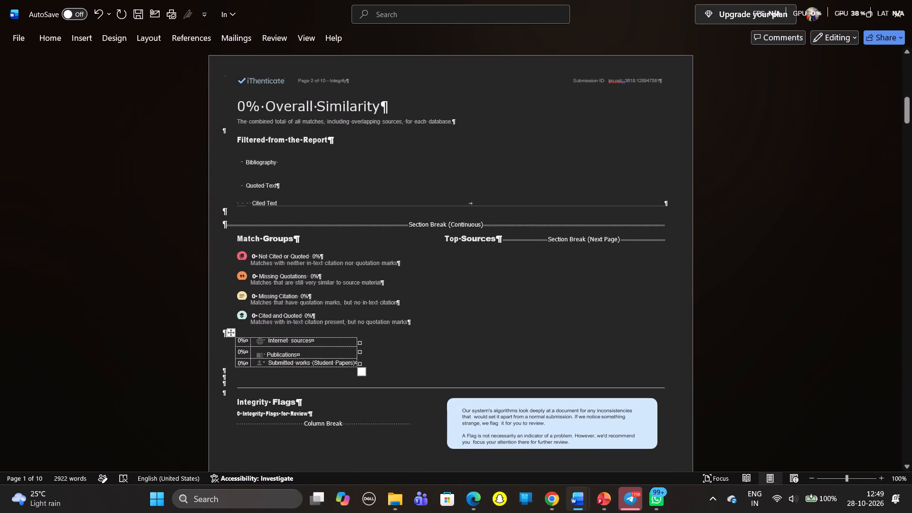
pyautogui.scroll(-3, 272, 184)
# Change the last digit of the roll number on the Language Modeling assignment title page to 0.
pyautogui.scroll(1, 272, 184)
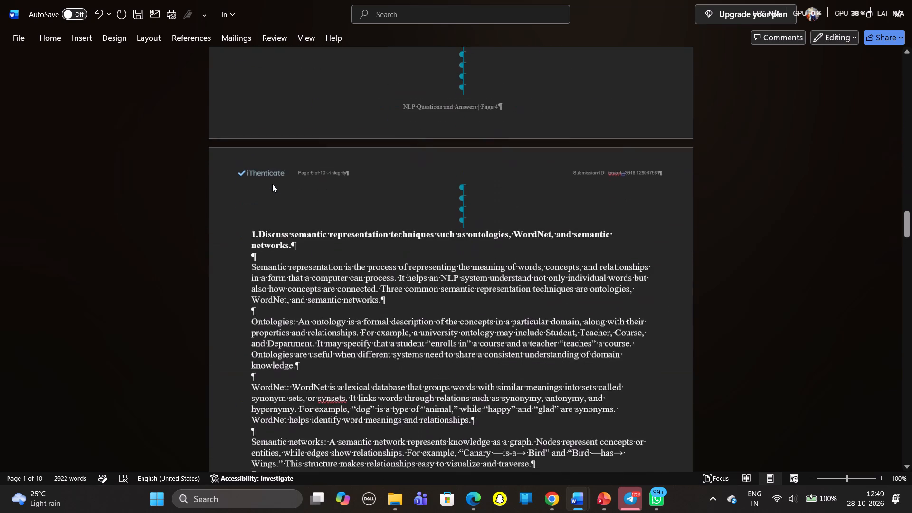
pyautogui.scroll(2, 272, 184)
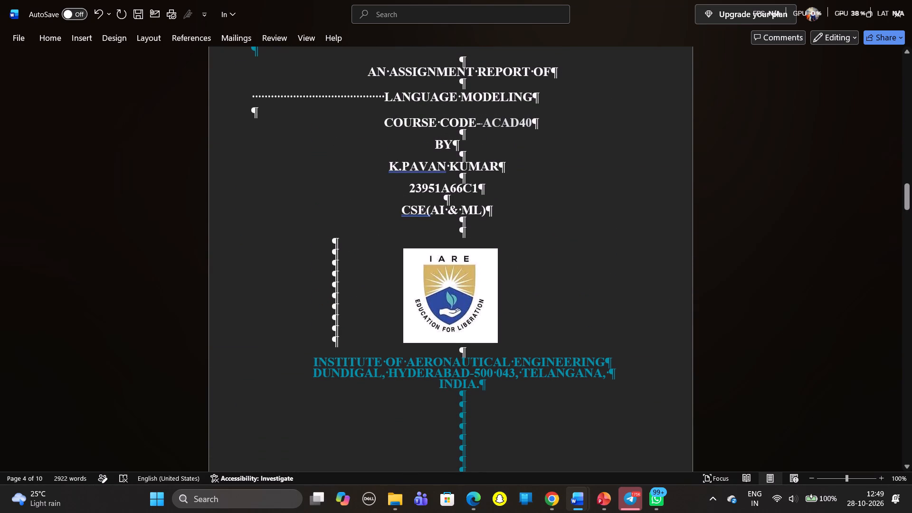
pyautogui.click(477, 184)
pyautogui.press('BackSpace')
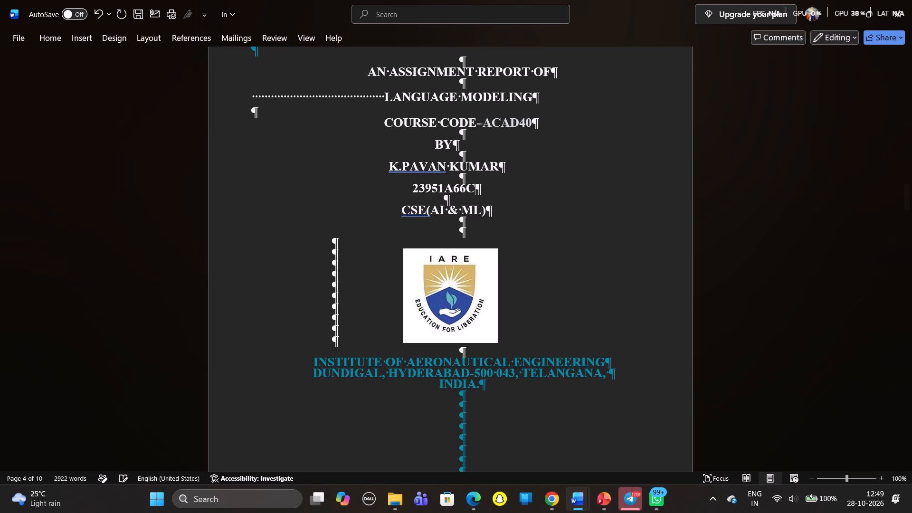
pyautogui.press('0')
# Delete all the question-and-answer text in the report, from question 1 on semantic representation techniques through the final answer on edit distance.
pyautogui.scroll(1, 477, 184)
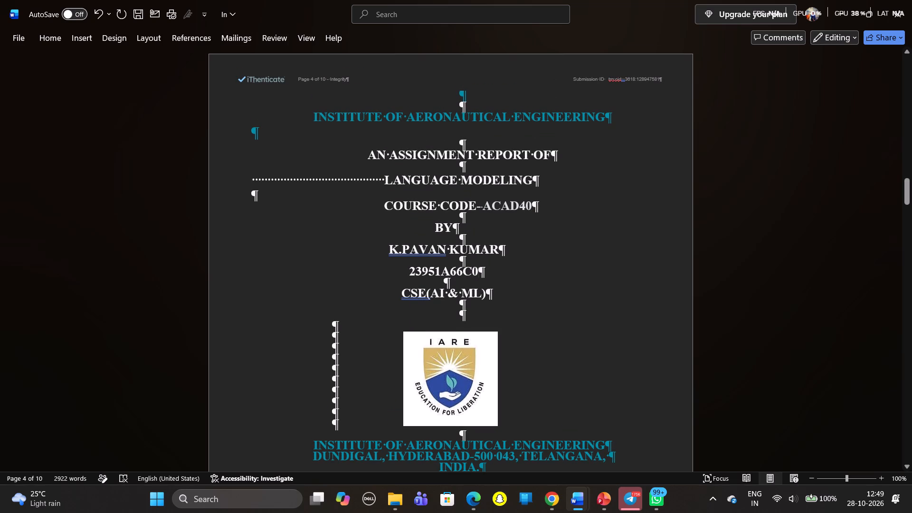
pyautogui.scroll(-1, 498, 248)
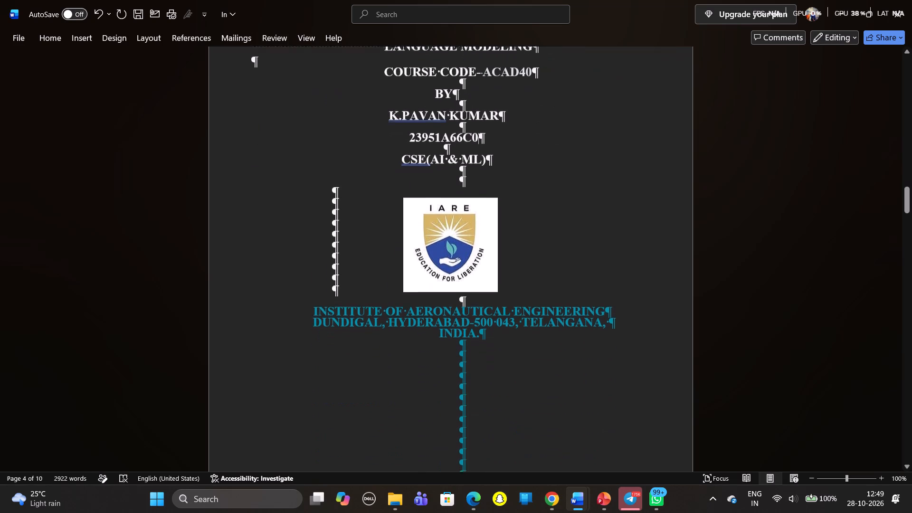
pyautogui.scroll(-3, 498, 248)
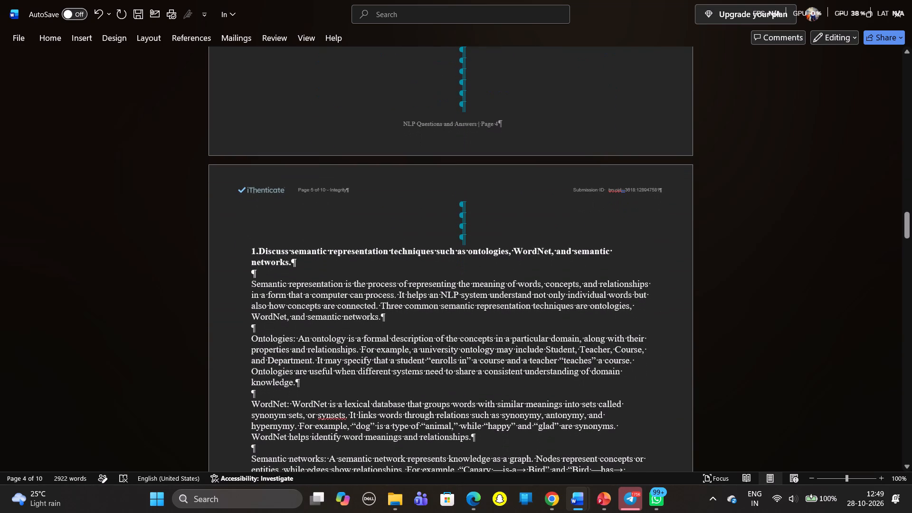
pyautogui.scroll(-1, 498, 248)
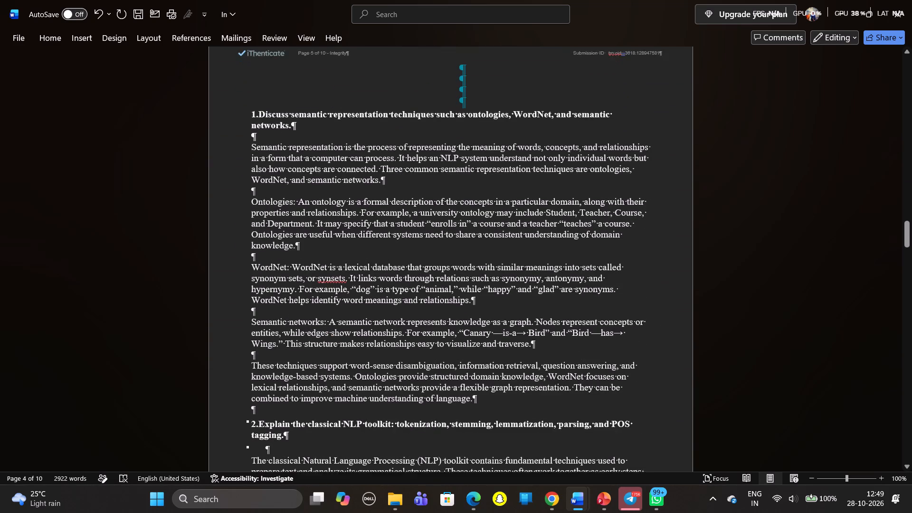
pyautogui.scroll(1, 498, 248)
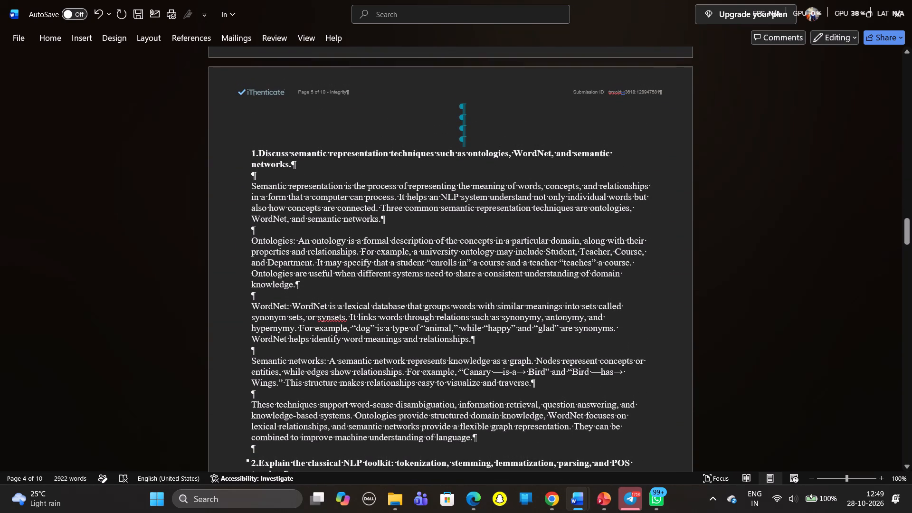
pyautogui.click(250, 151)
pyautogui.moveTo(250, 151); pyautogui.dragTo(373, 512)
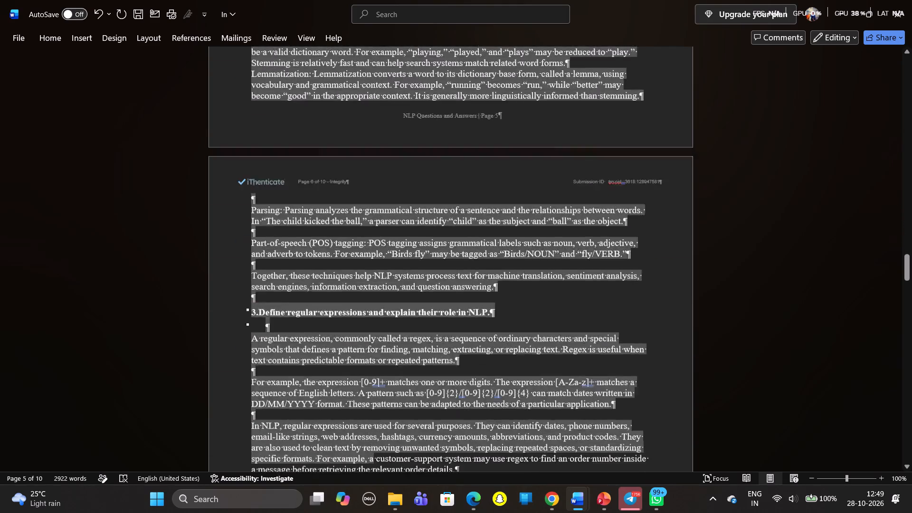
pyautogui.moveTo(373, 512); pyautogui.dragTo(397, 511)
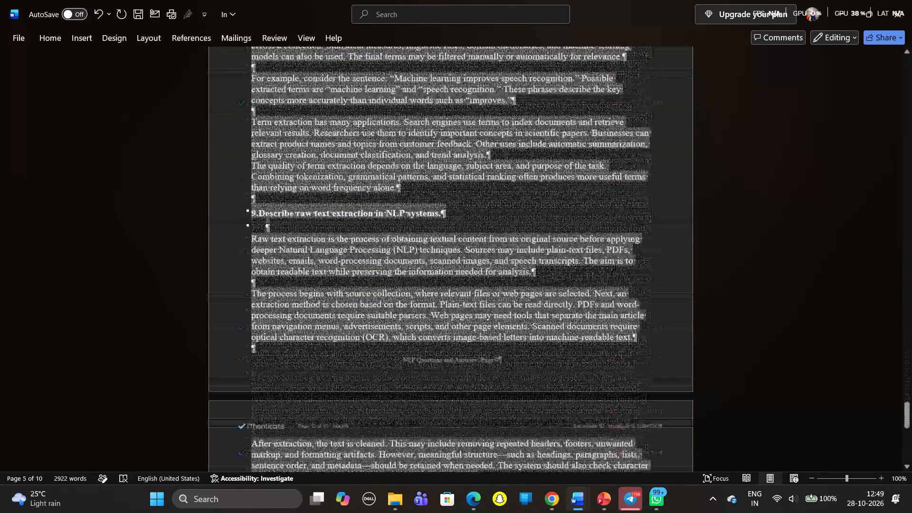
pyautogui.moveTo(397, 511); pyautogui.dragTo(412, 494)
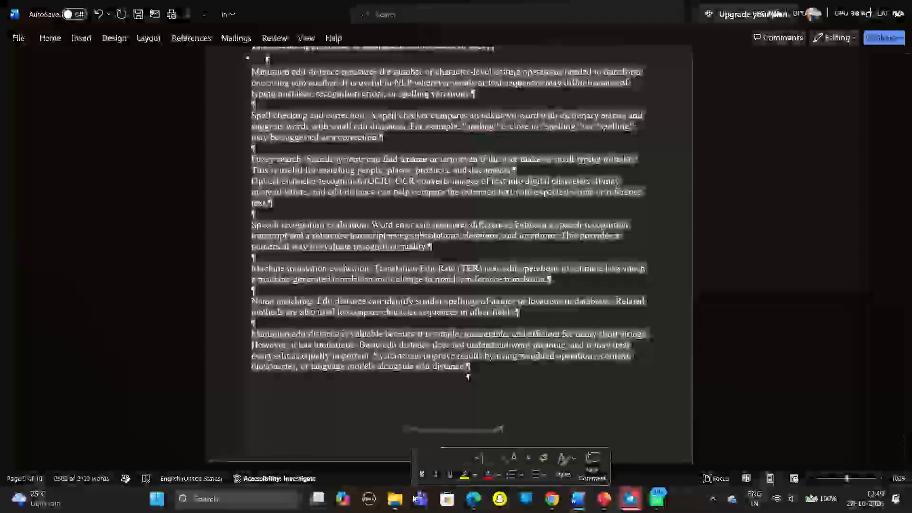
pyautogui.press('BackSpace')
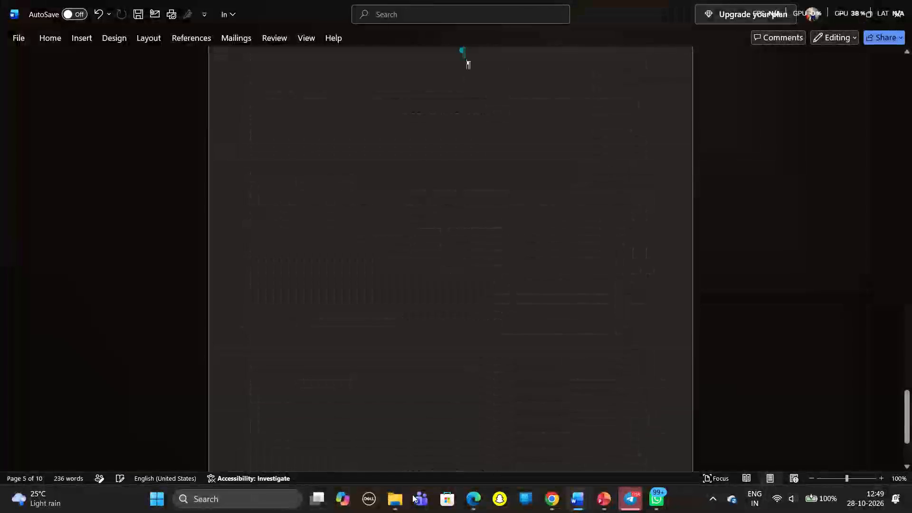
pyautogui.scroll(2, 412, 494)
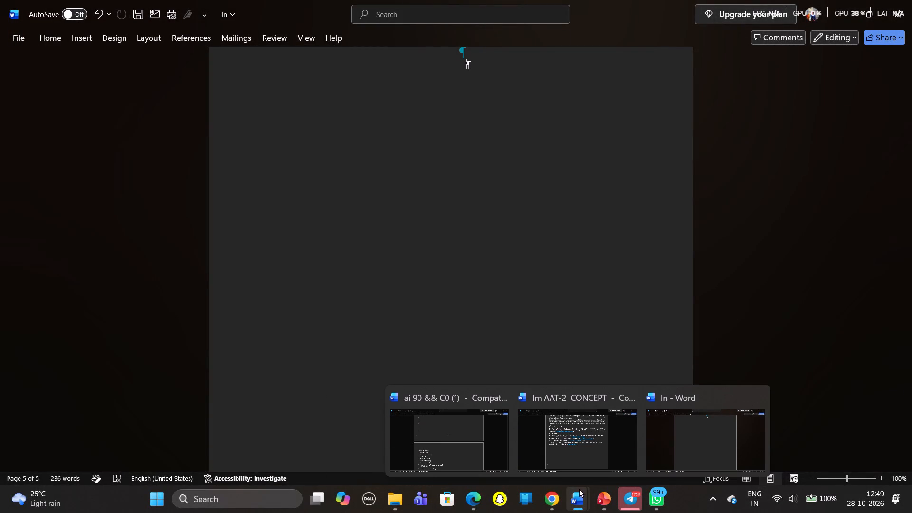
# Open the AAT -1 L M PDF from the Downloads folder.
pyautogui.click(385, 509)
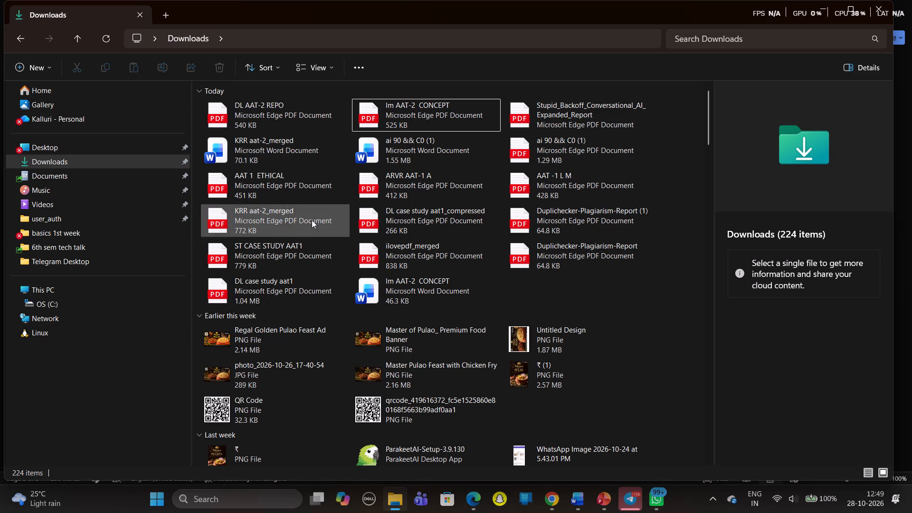
pyautogui.scroll(2, 360, 276)
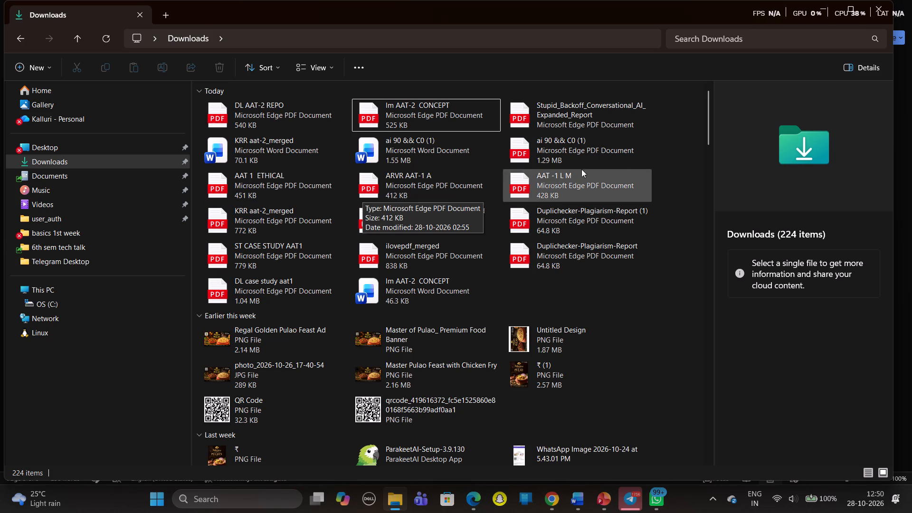
pyautogui.doubleClick(608, 177)
# Copy the PDF's text from question 1 on resolving ambiguity through the end of the Conclusion on page 12.
pyautogui.scroll(-2, 516, 207)
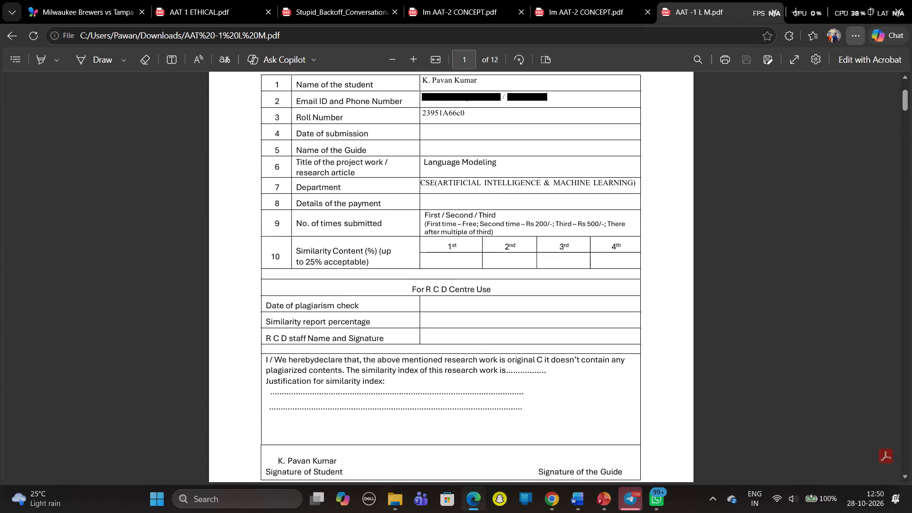
pyautogui.scroll(-4, 516, 207)
pyautogui.scroll(2, 516, 207)
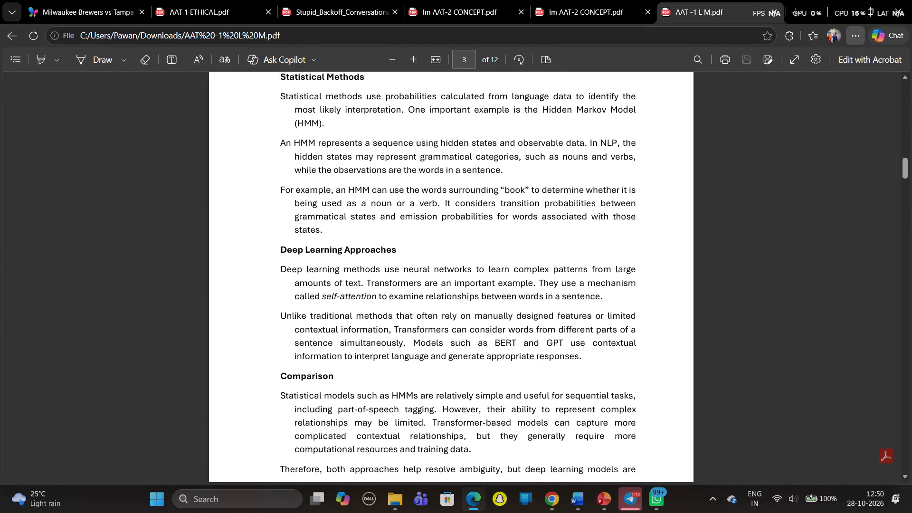
pyautogui.scroll(5, 516, 207)
pyautogui.scroll(-1, 516, 207)
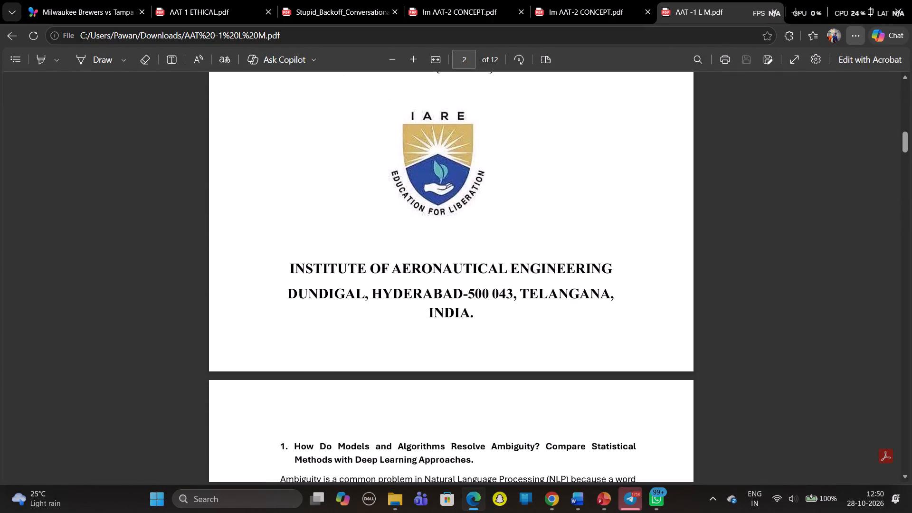
pyautogui.scroll(-2, 516, 207)
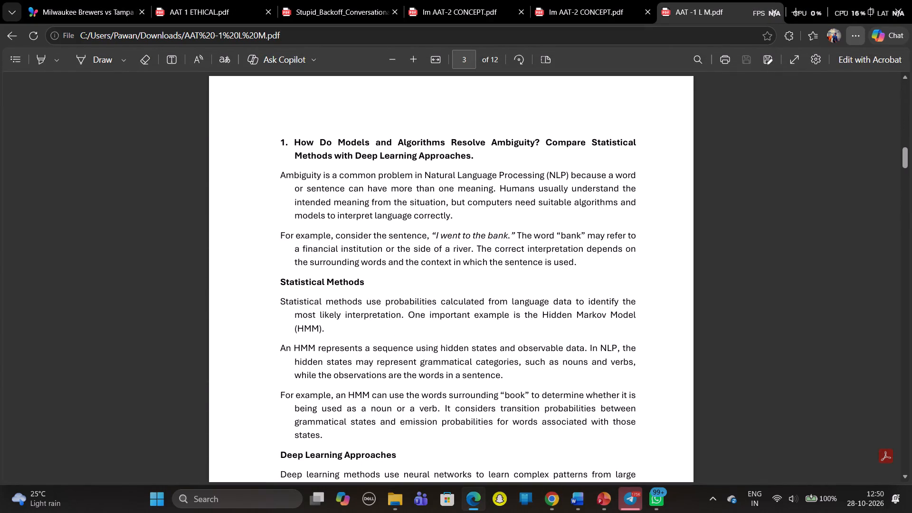
pyautogui.click(280, 139)
pyautogui.moveTo(280, 139); pyautogui.dragTo(550, 512)
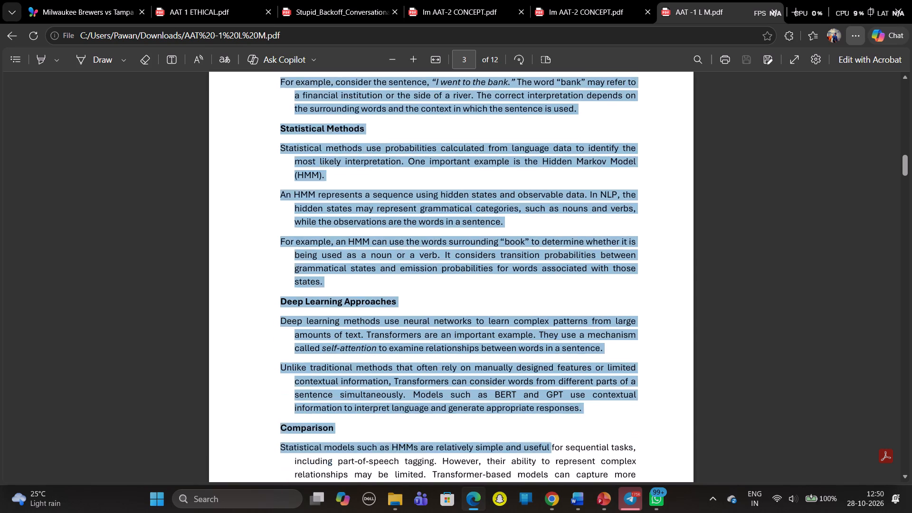
pyautogui.moveTo(550, 512); pyautogui.dragTo(851, 512)
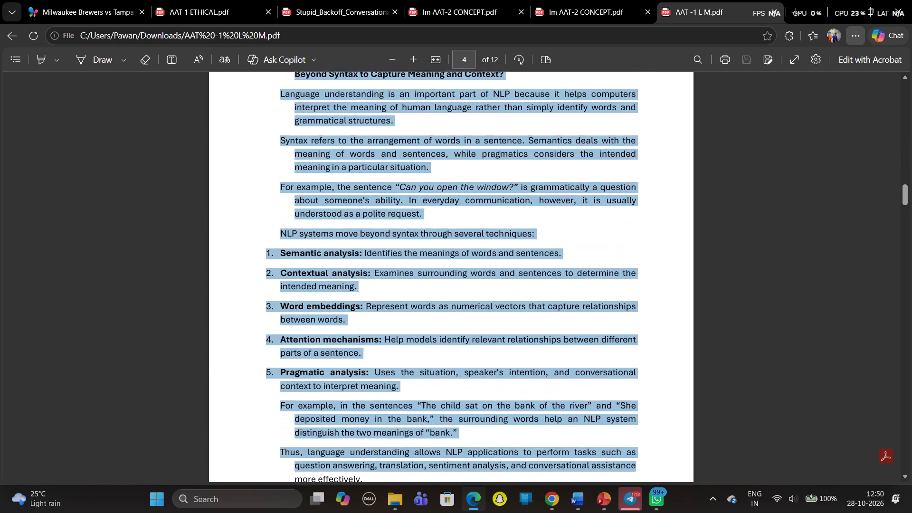
pyautogui.moveTo(851, 512); pyautogui.dragTo(911, 512)
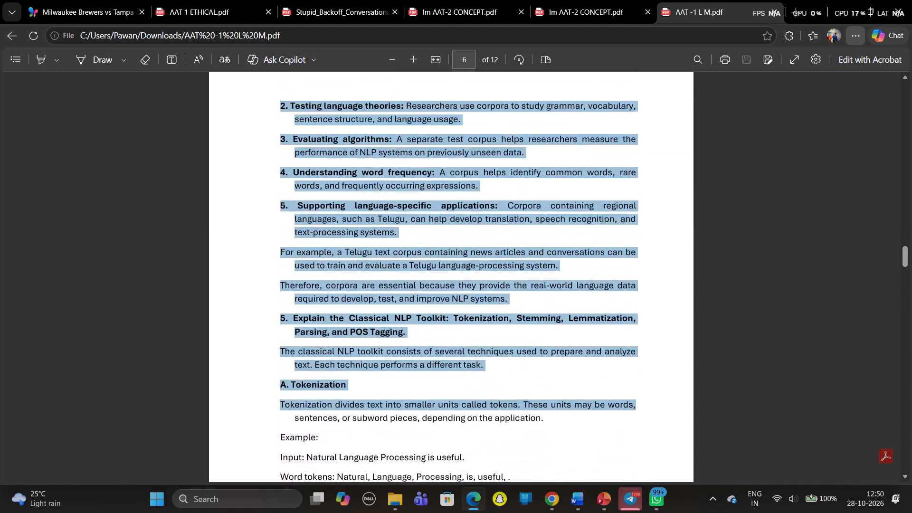
pyautogui.moveTo(911, 512); pyautogui.dragTo(911, 512)
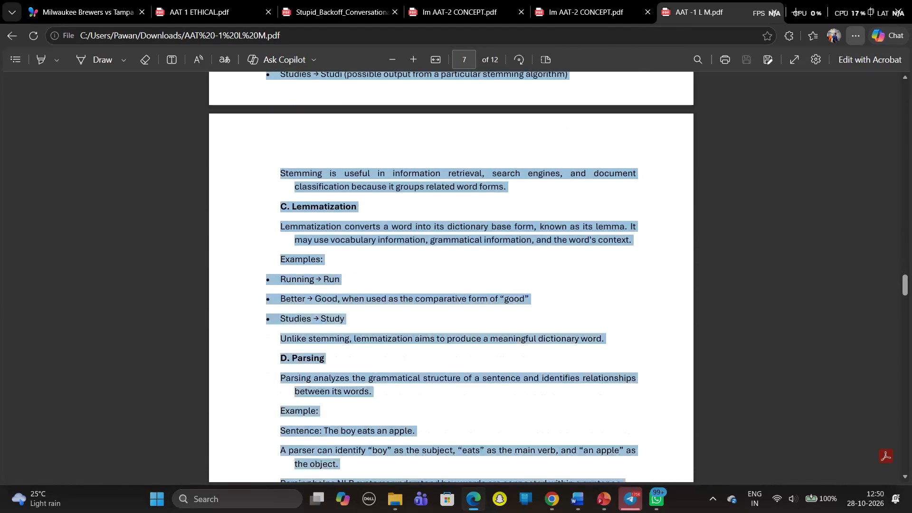
pyautogui.moveTo(911, 512); pyautogui.dragTo(911, 512)
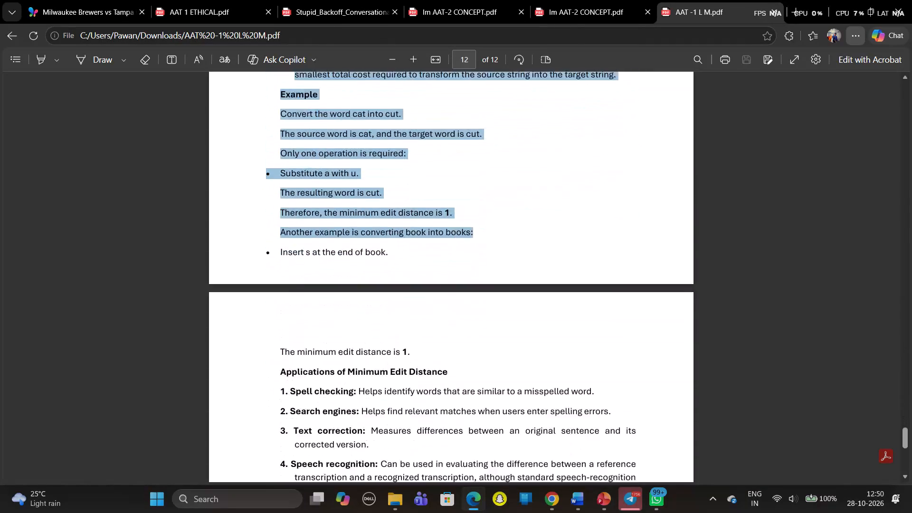
pyautogui.moveTo(911, 512); pyautogui.dragTo(849, 501)
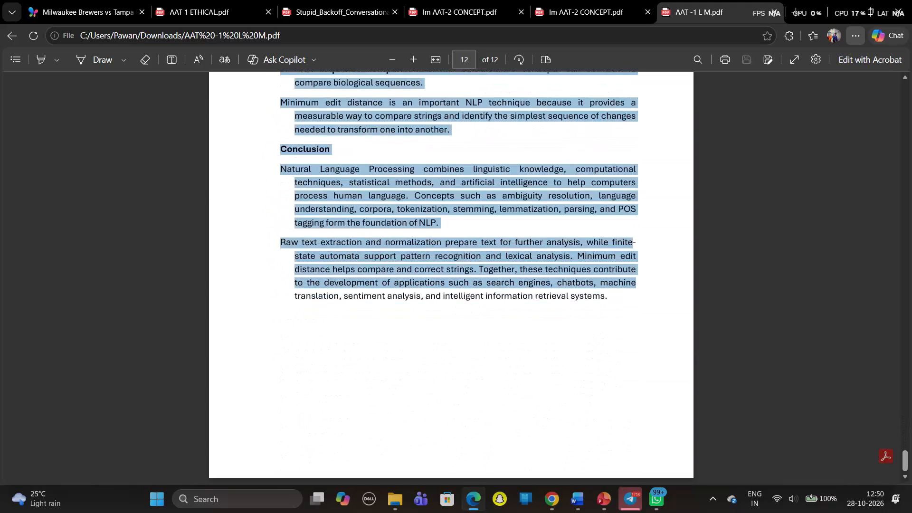
pyautogui.moveTo(849, 501); pyautogui.dragTo(602, 319)
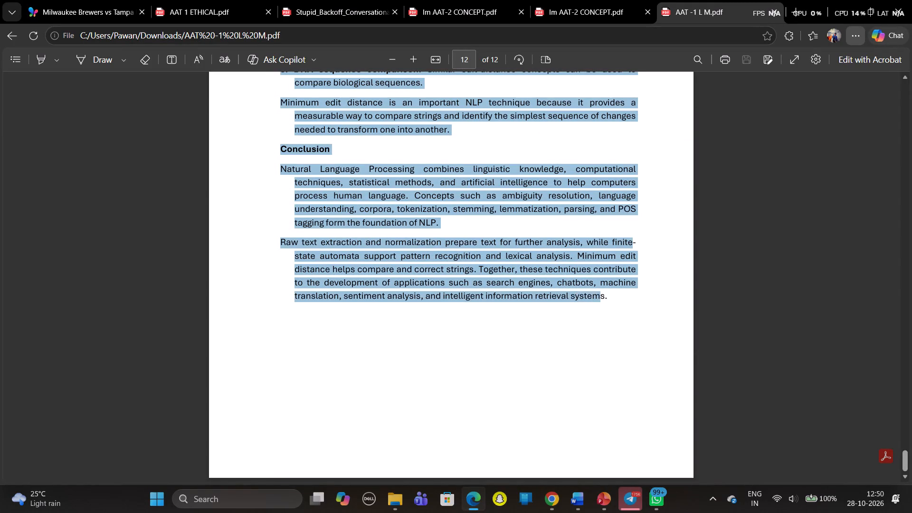
pyautogui.moveTo(602, 319); pyautogui.dragTo(607, 305)
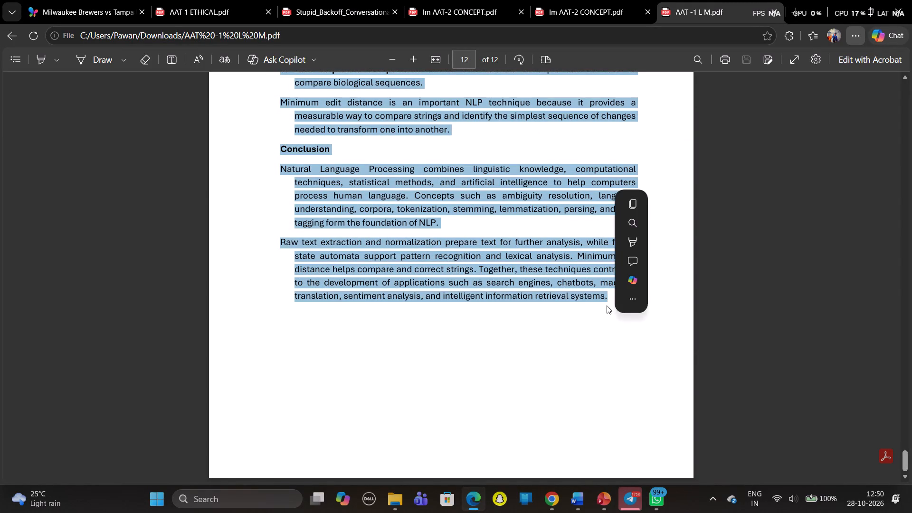
pyautogui.hotkey('ctrl', 'c')
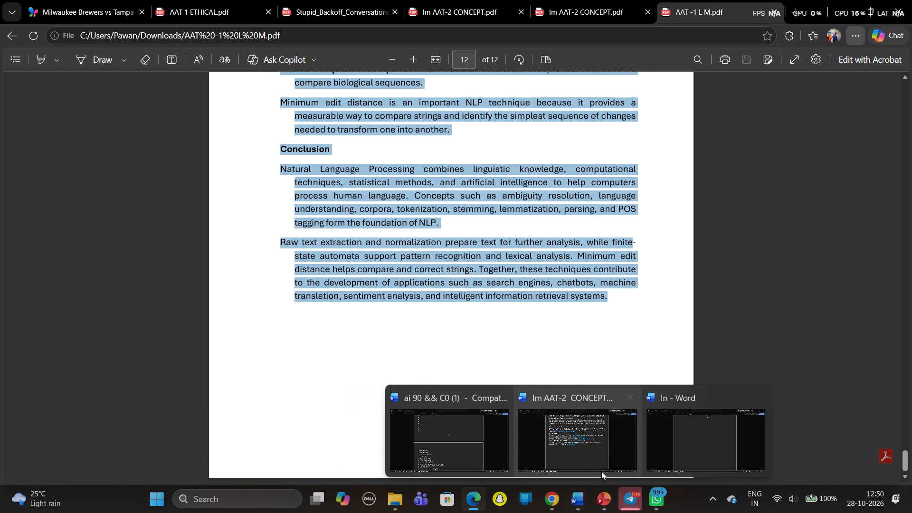
# In the Word report, shift the empty last paragraph on page 5 back from centre and paste the copied answers there.
pyautogui.click(676, 442)
pyautogui.scroll(1, 528, 228)
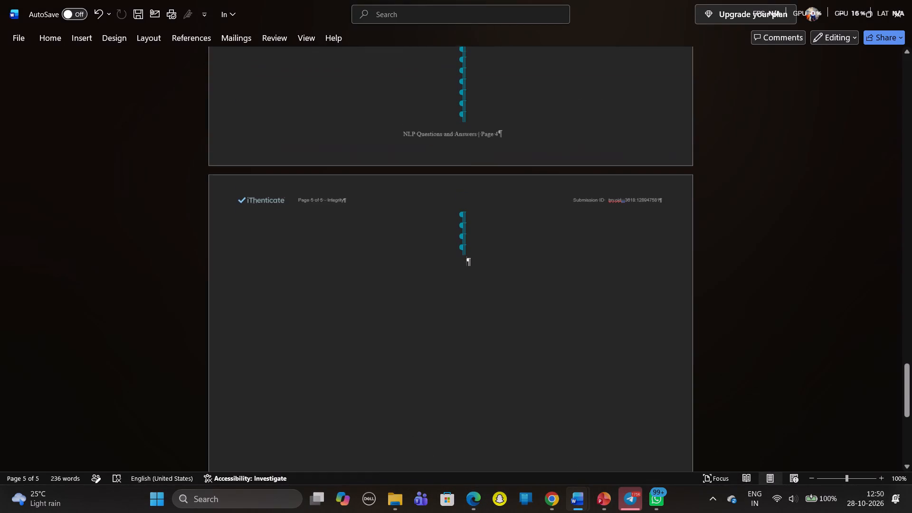
pyautogui.press('BackSpace')
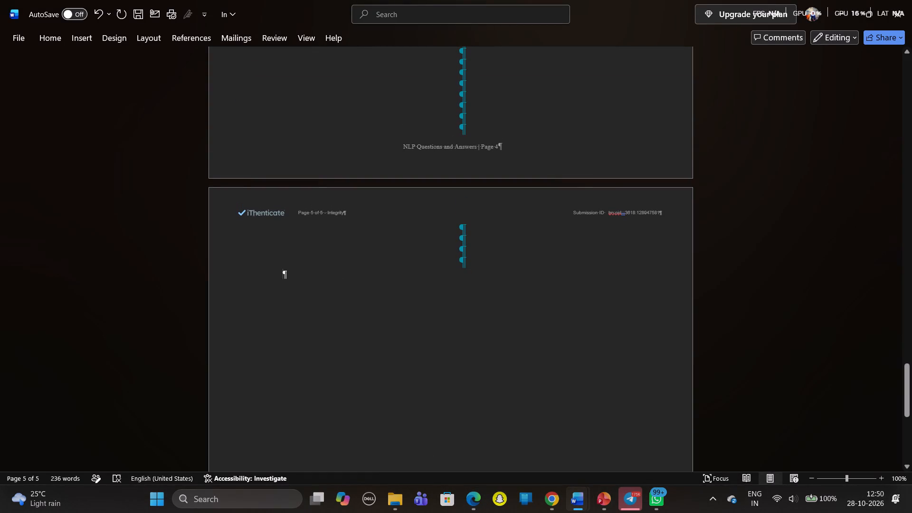
pyautogui.hotkey('ctrl', 'v')
# Review the layout of the pasted answers from question 1 through the conclusion on the last page.
pyautogui.scroll(3, 528, 228)
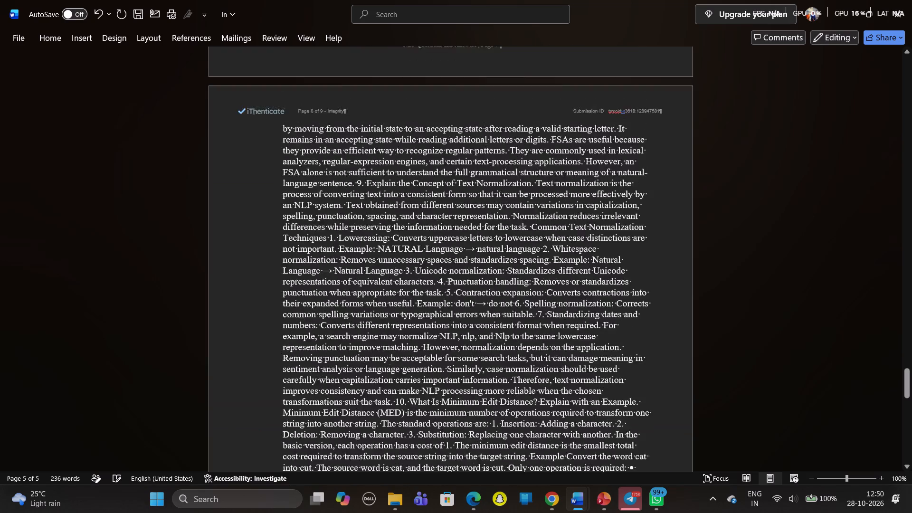
pyautogui.scroll(9, 528, 228)
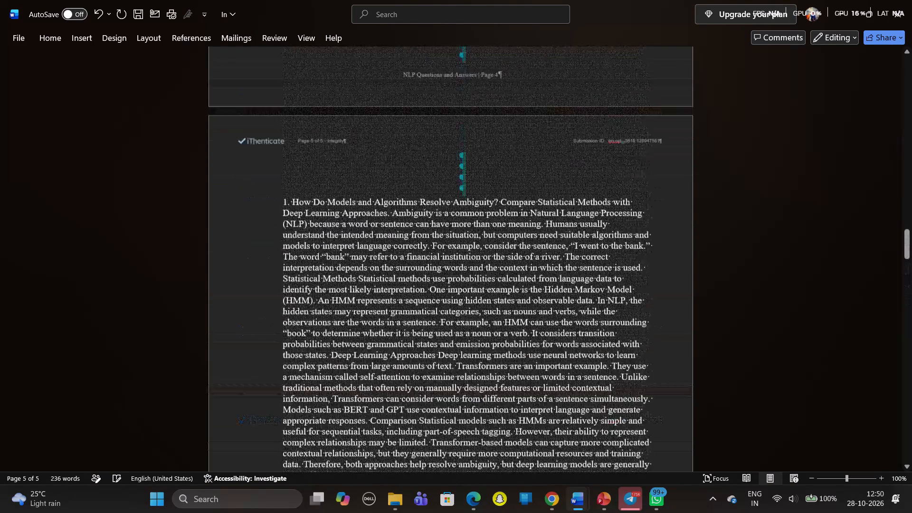
pyautogui.scroll(1, 528, 228)
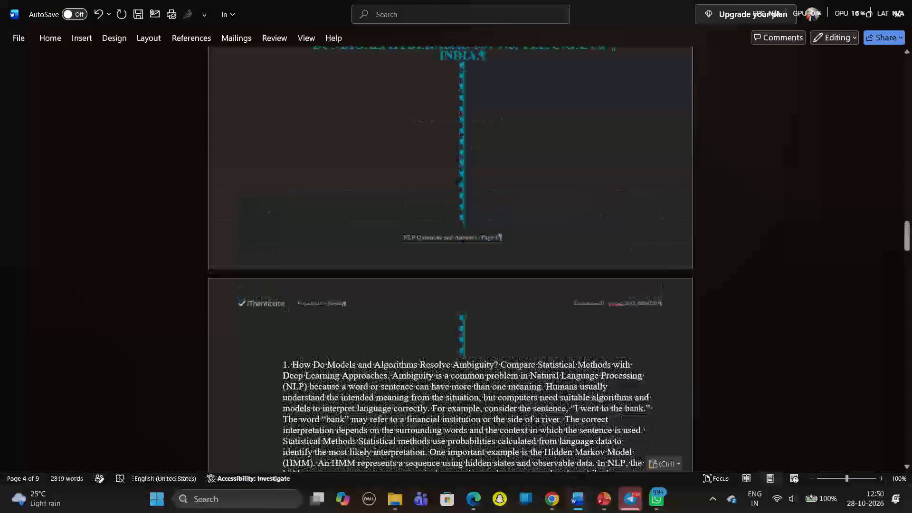
pyautogui.scroll(-2, 528, 228)
pyautogui.scroll(1, 528, 228)
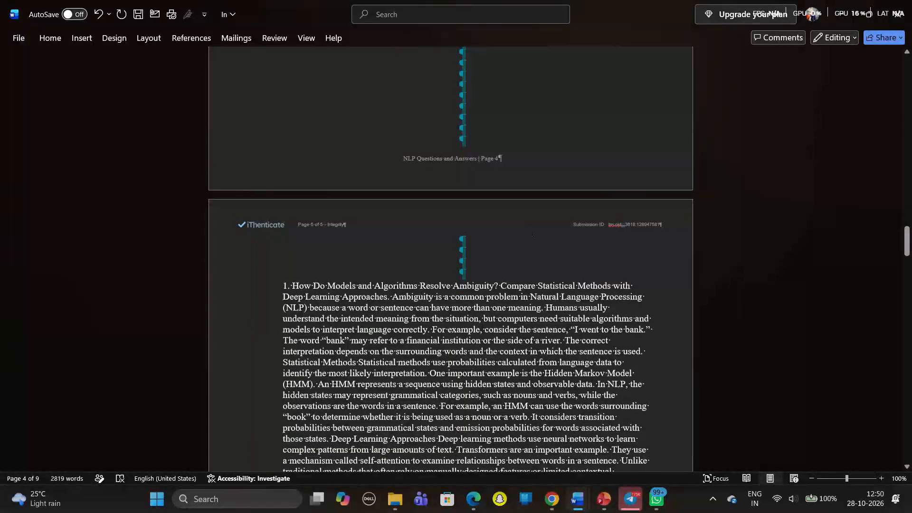
pyautogui.scroll(2, 528, 228)
pyautogui.scroll(-7, 528, 228)
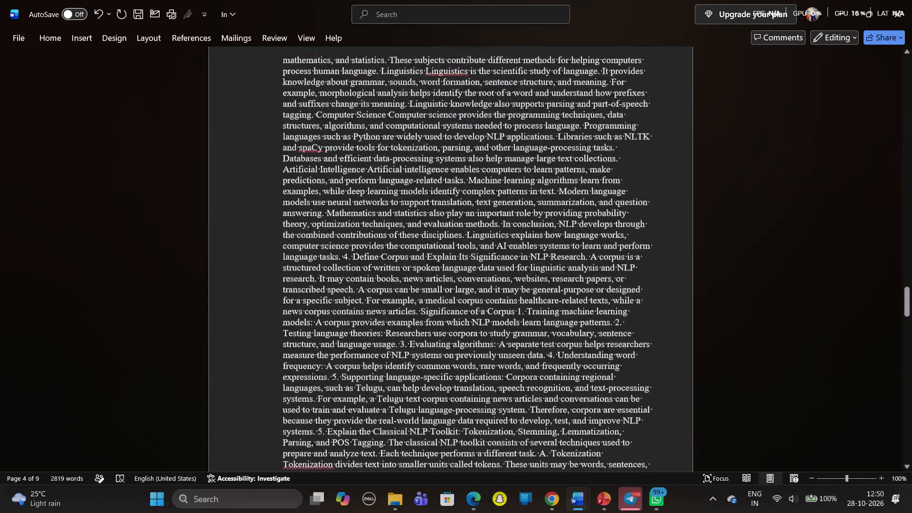
pyautogui.scroll(-3, 528, 228)
pyautogui.scroll(1, 528, 228)
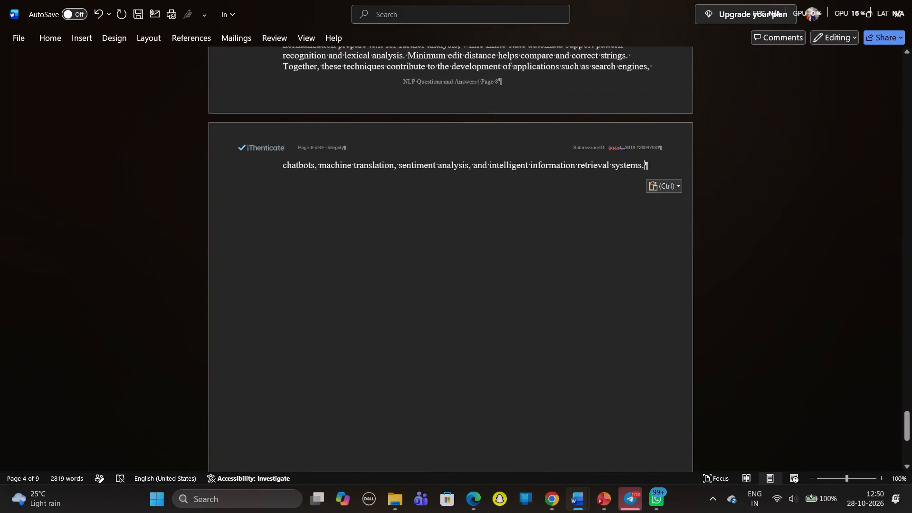
pyautogui.scroll(1, 528, 228)
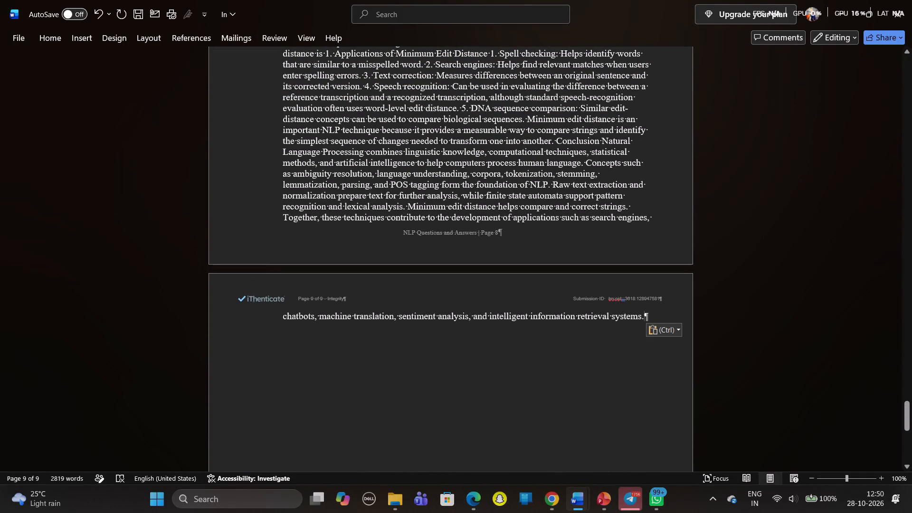
# Undo the pasted answers, the paragraph alignment change and the earlier removal of the original answers.
pyautogui.hotkey('ctrl', 'z')
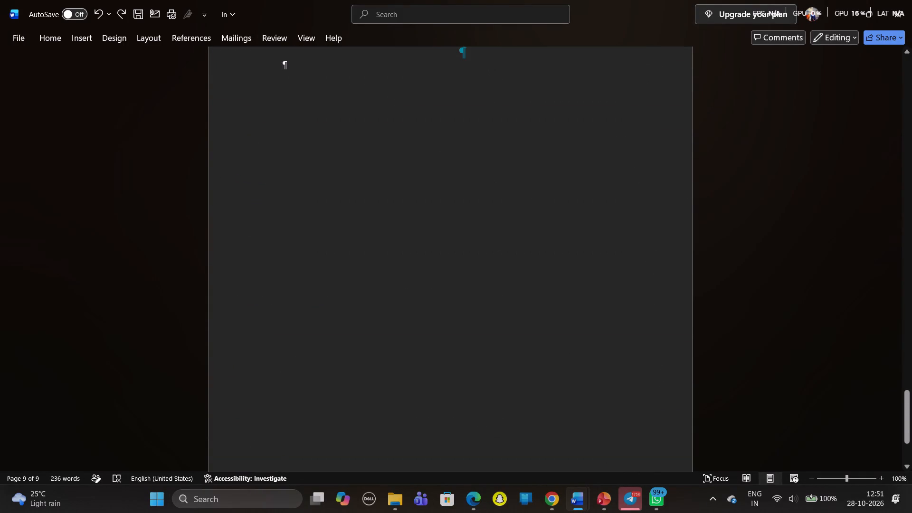
pyautogui.scroll(2, 528, 228)
pyautogui.hotkey('ctrl', 'z')
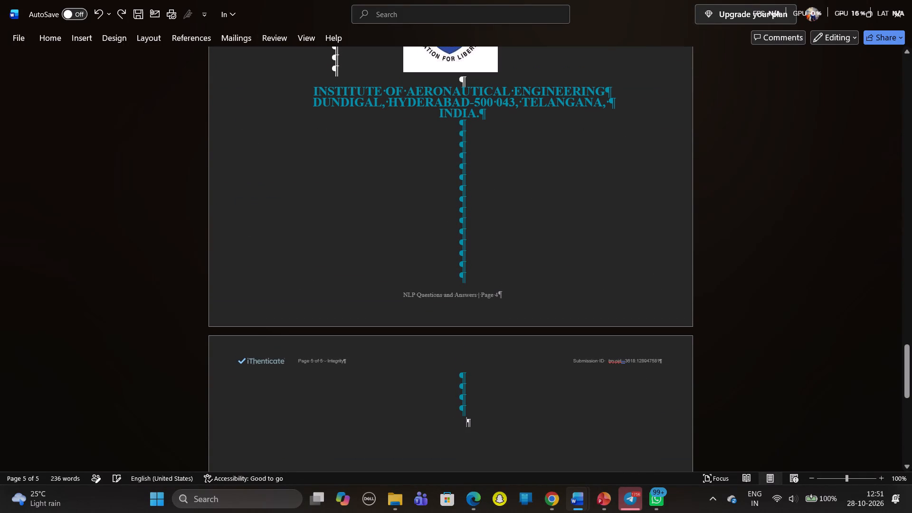
pyautogui.hotkey('ctrl', 'z')
pyautogui.hotkey('ctrl', 'z')
# Delete the original answers from question 1 on semantic representation through the document's end, plus the empty lines before them on page 5.
pyautogui.scroll(-2, 528, 228)
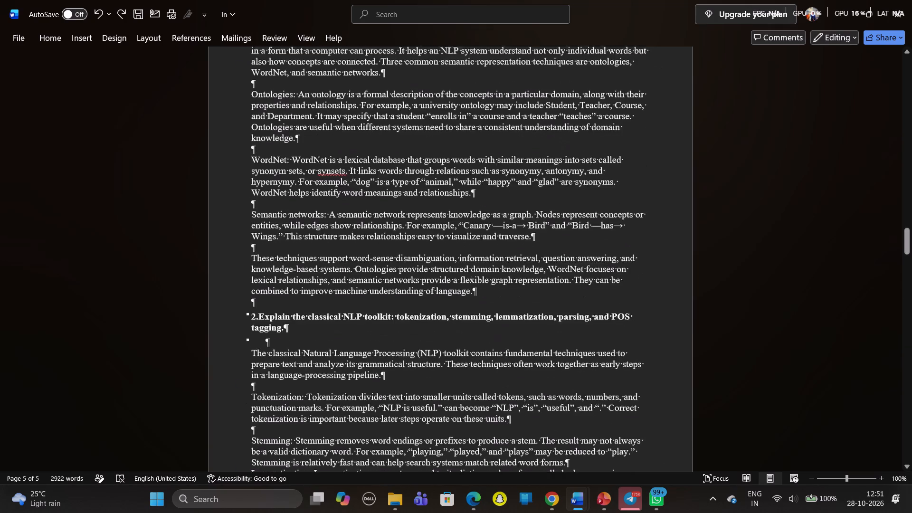
pyautogui.rightClick(528, 228)
pyautogui.scroll(3, 528, 228)
pyautogui.click(297, 355)
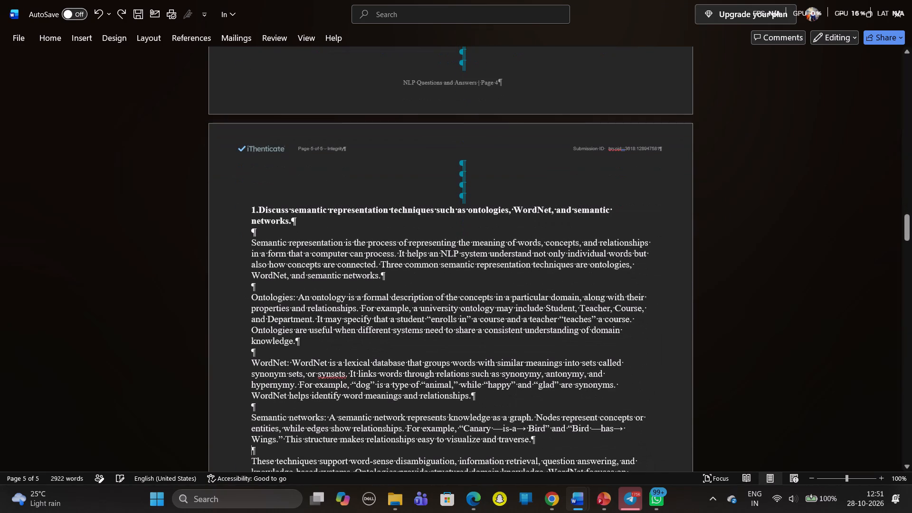
pyautogui.click(250, 212)
pyautogui.moveTo(250, 212); pyautogui.dragTo(424, 467)
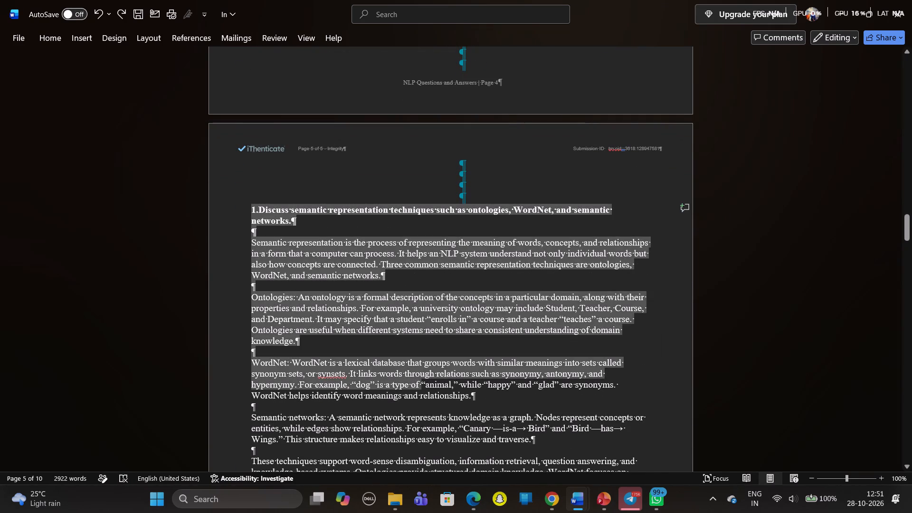
pyautogui.moveTo(424, 467); pyautogui.dragTo(605, 512)
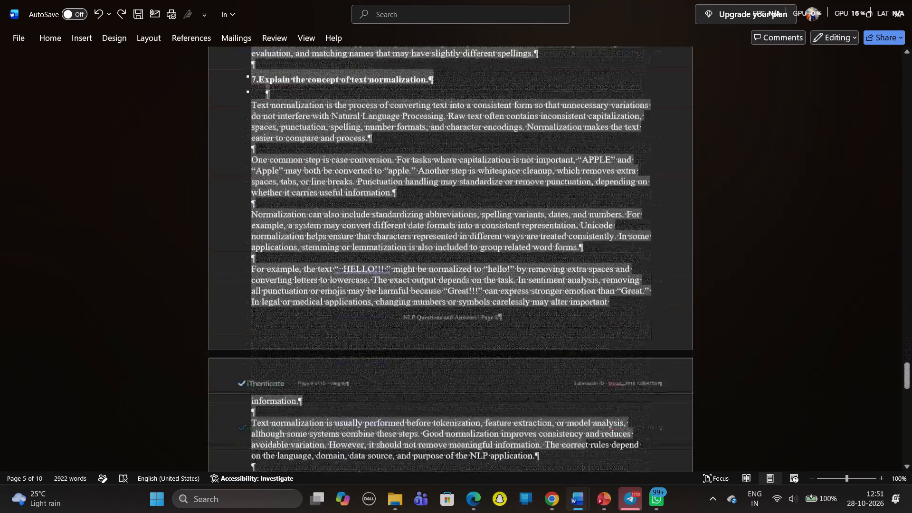
pyautogui.moveTo(605, 512); pyautogui.dragTo(626, 512)
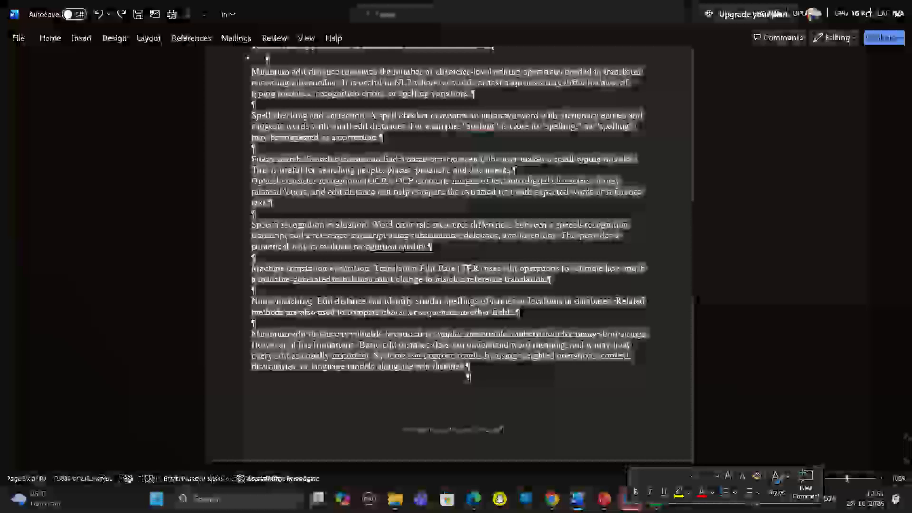
pyautogui.press('BackSpace')
pyautogui.press('BackSpace')
pyautogui.press('BackSpace')
pyautogui.press('BackSpace')
pyautogui.press('BackSpace')
pyautogui.press('BackSpace')
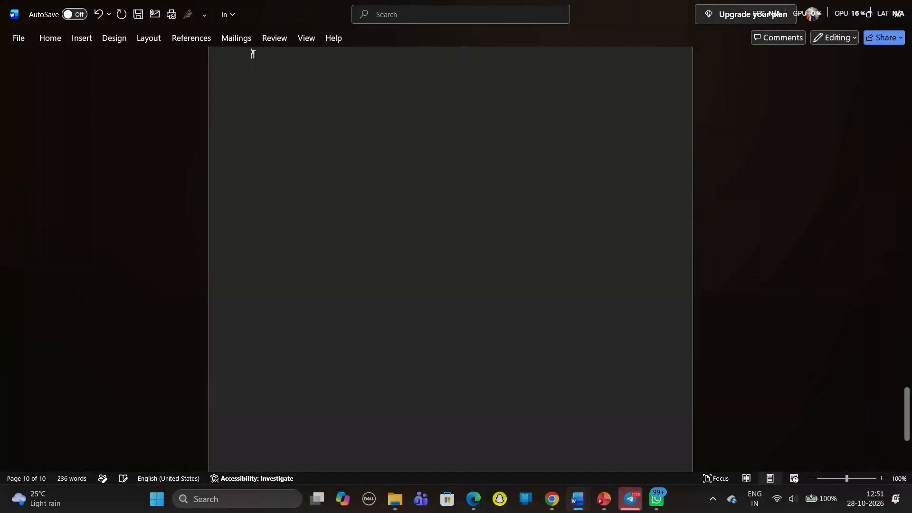
pyautogui.press('BackSpace')
pyautogui.press('BackSpace')
# Review the remaining report pages, from the assignment title page back through the similarity pages.
pyautogui.scroll(-1, 626, 512)
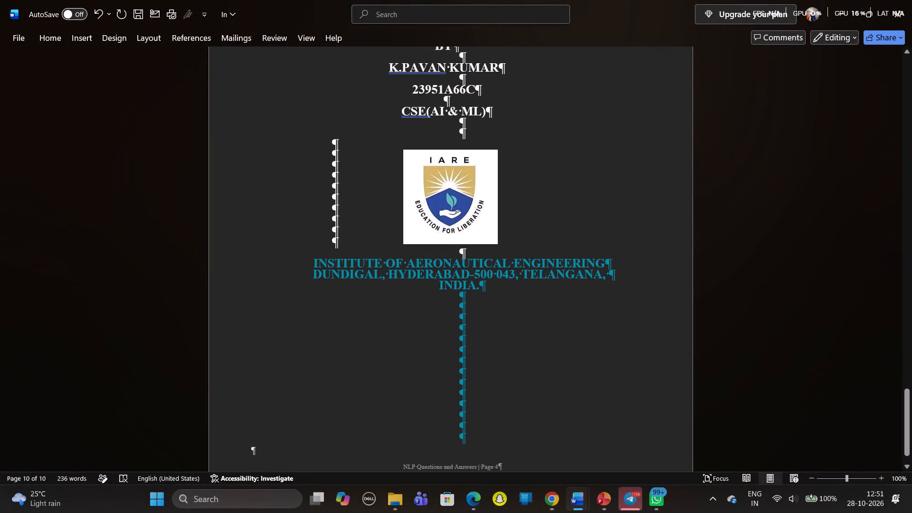
pyautogui.scroll(4, 419, 323)
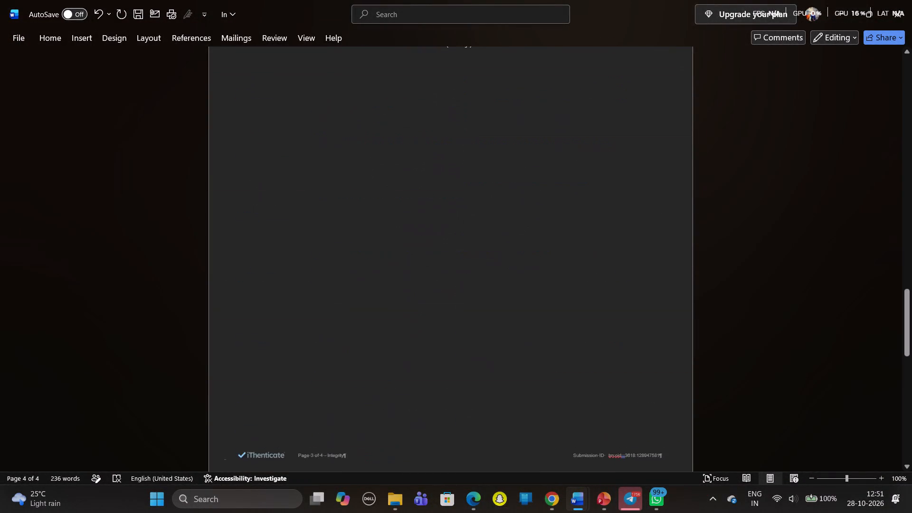
pyautogui.scroll(5, 378, 228)
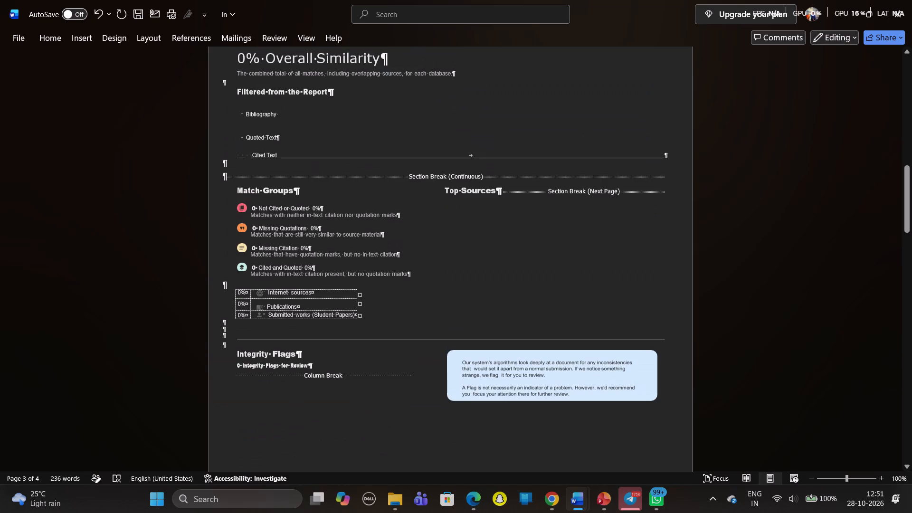
pyautogui.scroll(2, 378, 228)
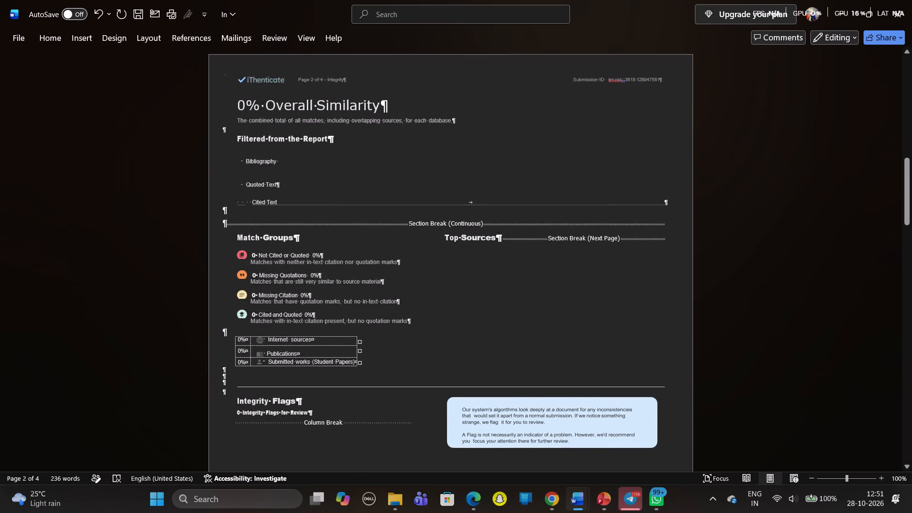
pyautogui.scroll(1, 378, 228)
pyautogui.scroll(-2, 378, 228)
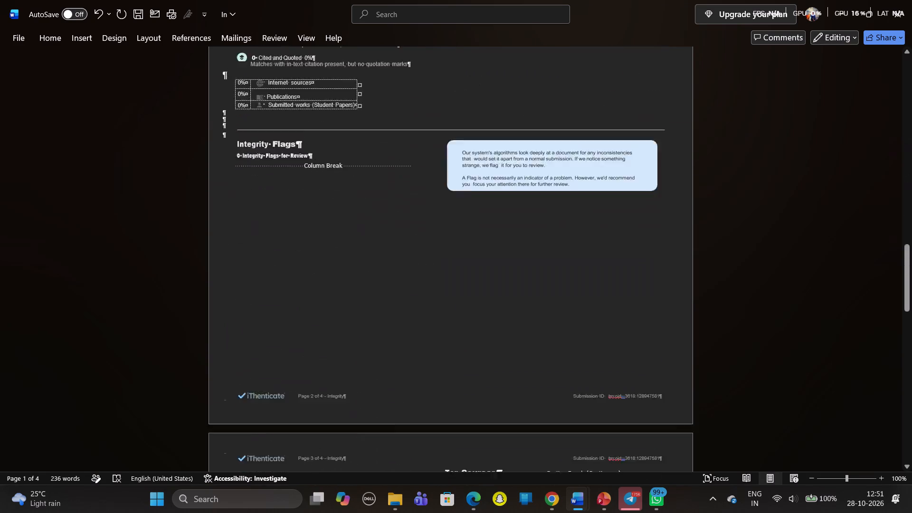
pyautogui.scroll(-3, 378, 228)
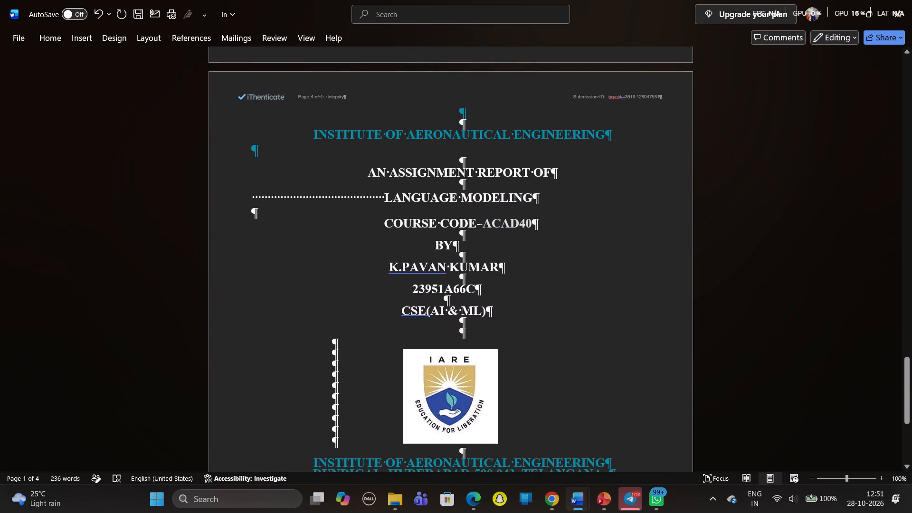
# Delete the assignment title page content on page 4, from the institute heading through the logo, address and trailing empty lines.
pyautogui.click(259, 98)
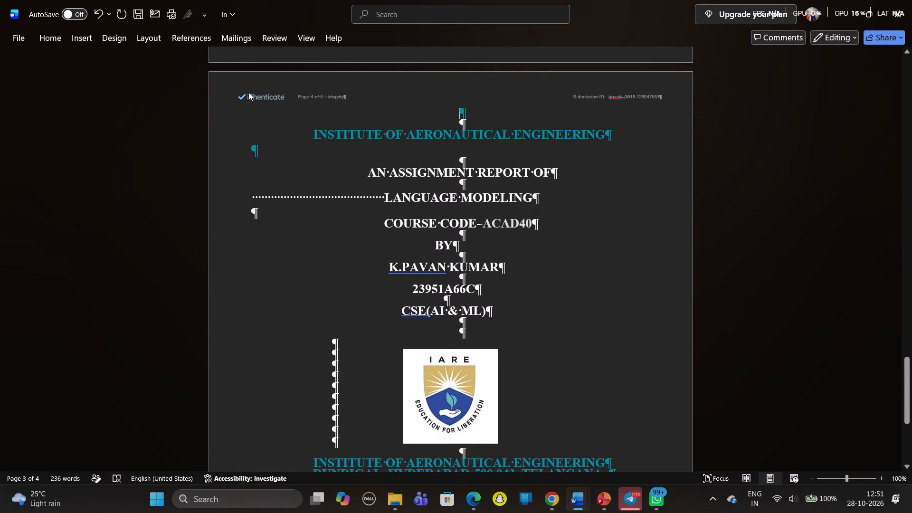
pyautogui.click(248, 92)
pyautogui.click(316, 133)
pyautogui.moveTo(316, 133); pyautogui.dragTo(546, 453)
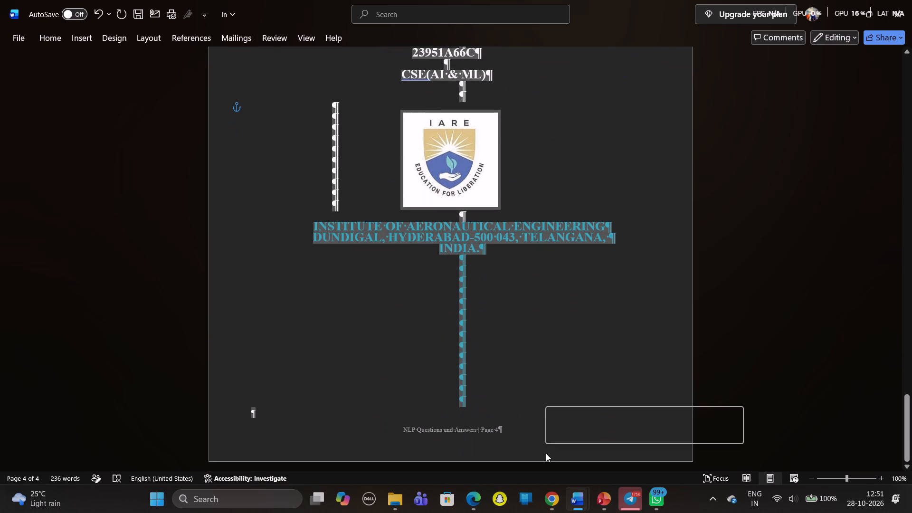
pyautogui.press('BackSpace')
pyautogui.press('BackSpace')
pyautogui.press('BackSpace')
pyautogui.press('BackSpace')
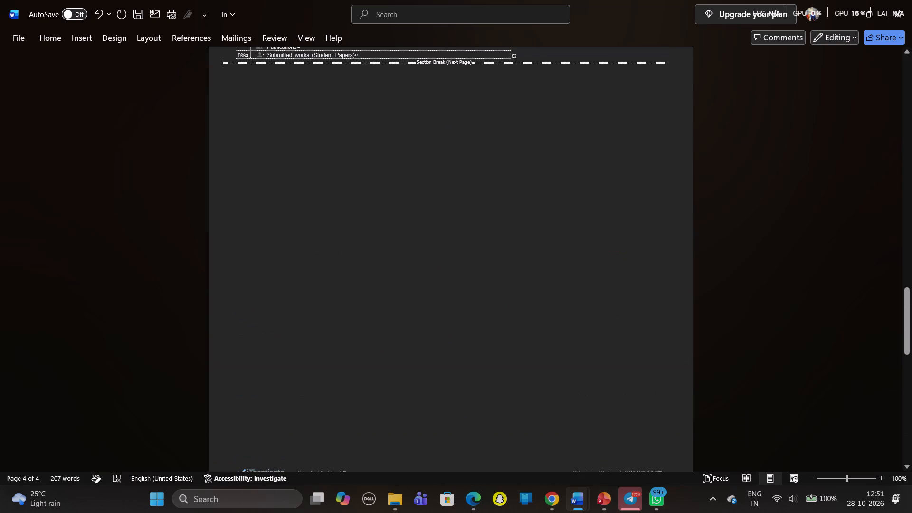
# Remove the "LM-" prefix from the large file title on page 1, leaving "AAT.pdf".
pyautogui.scroll(1, 504, 463)
pyautogui.scroll(1, 476, 349)
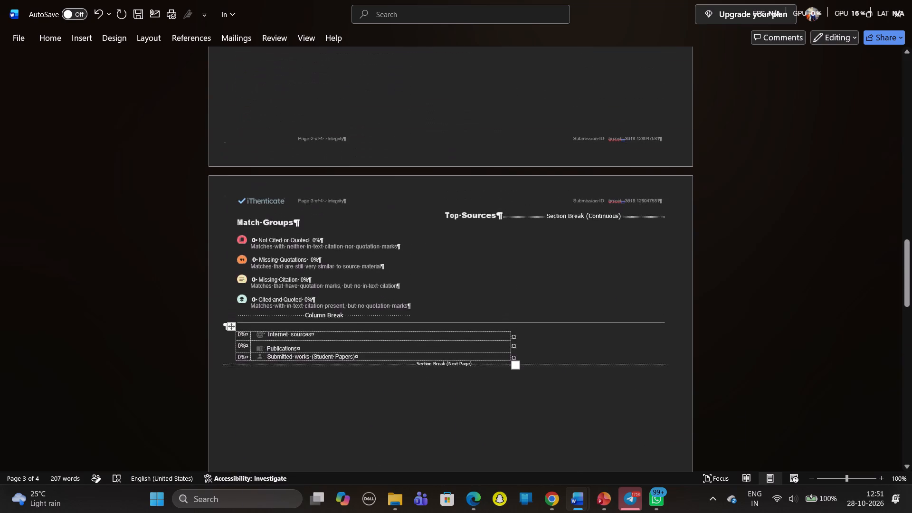
pyautogui.scroll(3, 476, 349)
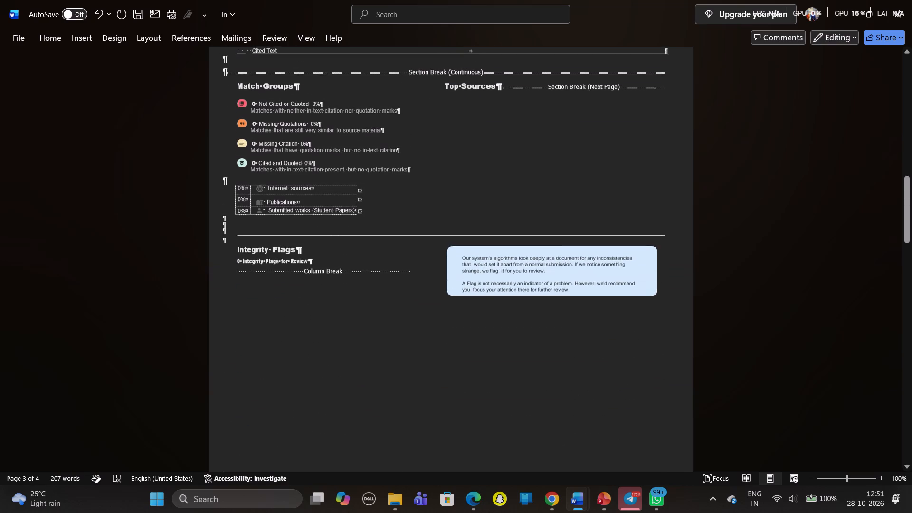
pyautogui.scroll(4, 476, 349)
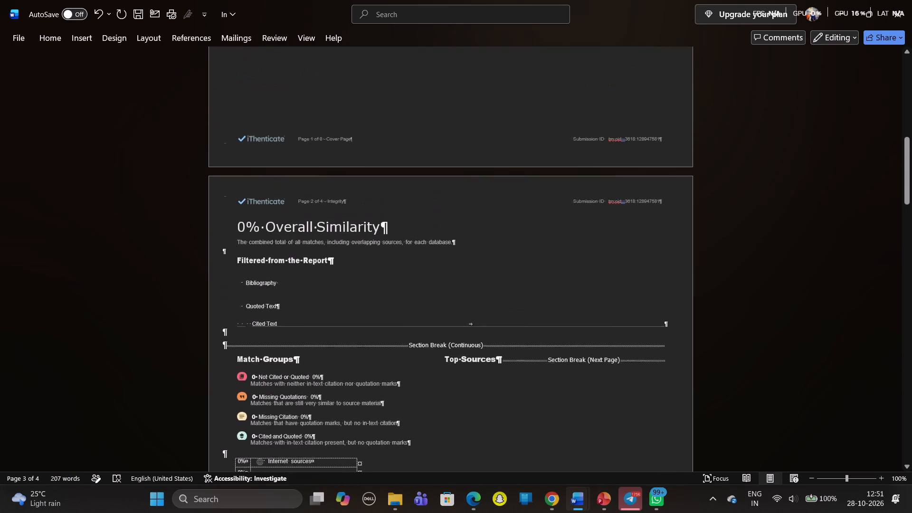
pyautogui.scroll(2, 476, 349)
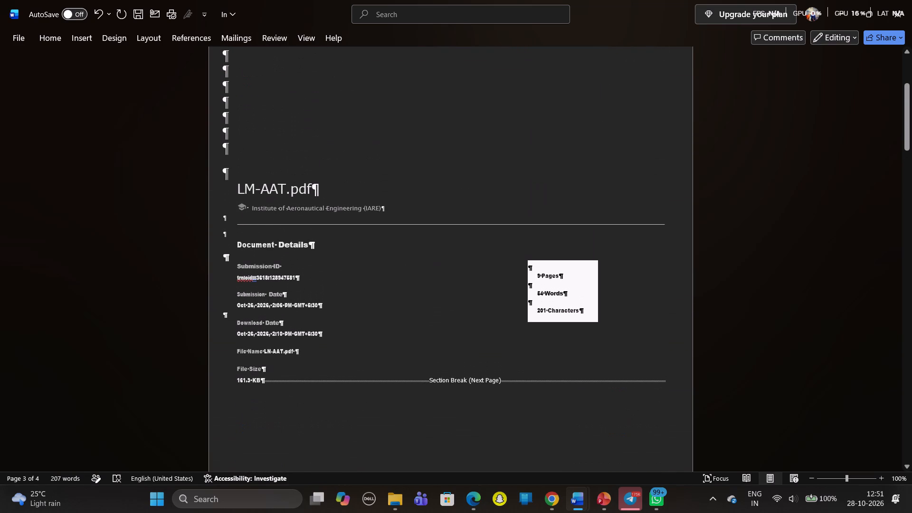
pyautogui.click(313, 191)
pyautogui.click(261, 189)
pyautogui.press('BackSpace')
pyautogui.press('BackSpace')
pyautogui.press('BackSpace')
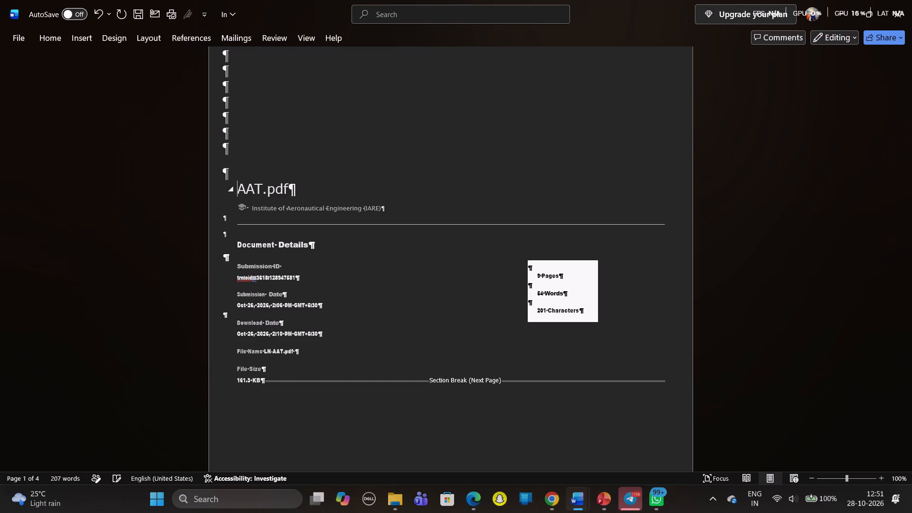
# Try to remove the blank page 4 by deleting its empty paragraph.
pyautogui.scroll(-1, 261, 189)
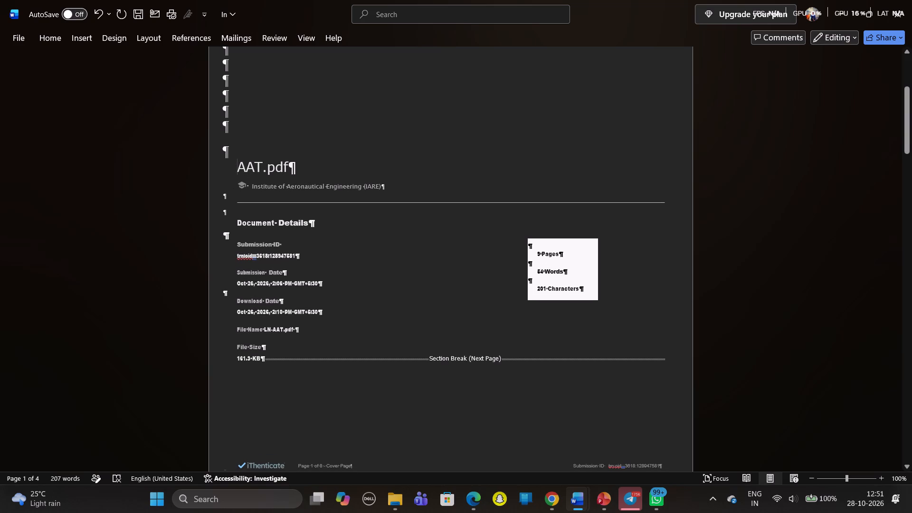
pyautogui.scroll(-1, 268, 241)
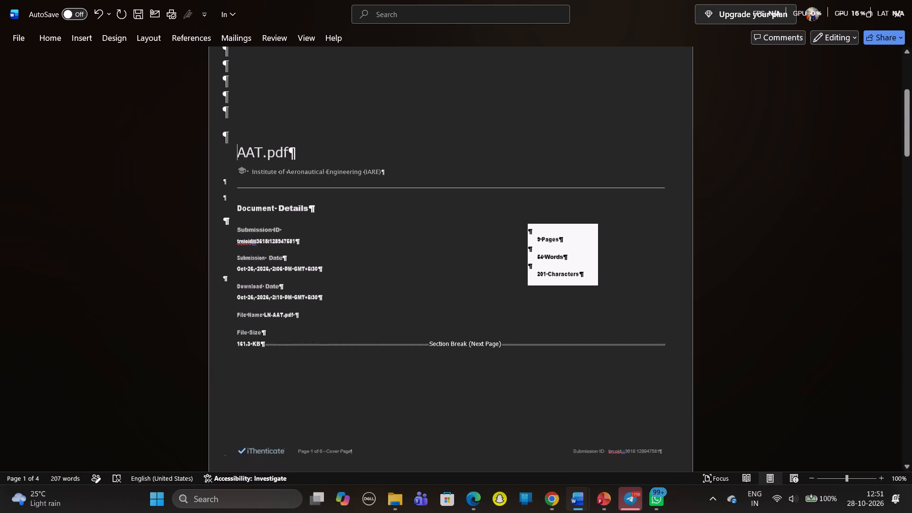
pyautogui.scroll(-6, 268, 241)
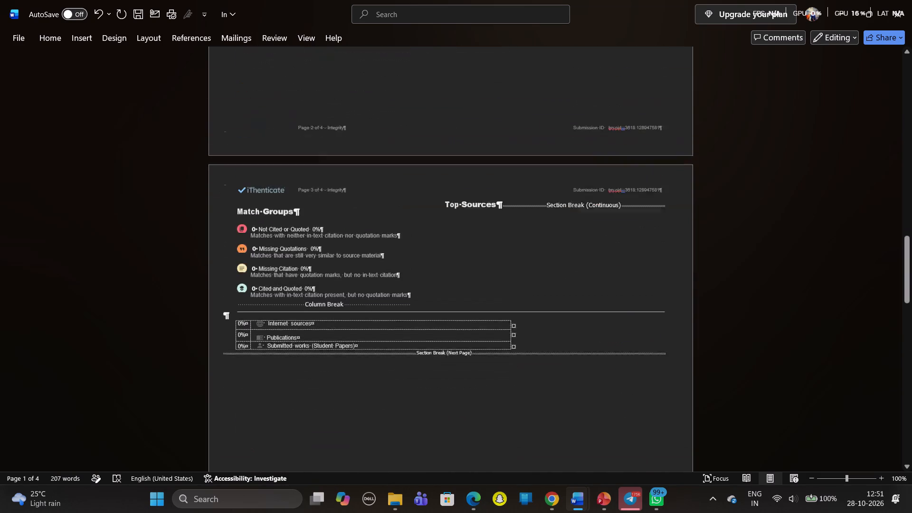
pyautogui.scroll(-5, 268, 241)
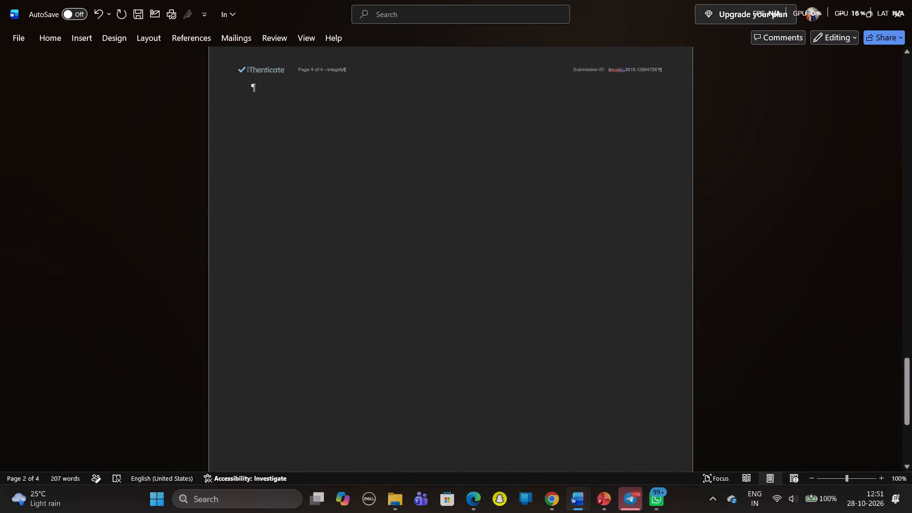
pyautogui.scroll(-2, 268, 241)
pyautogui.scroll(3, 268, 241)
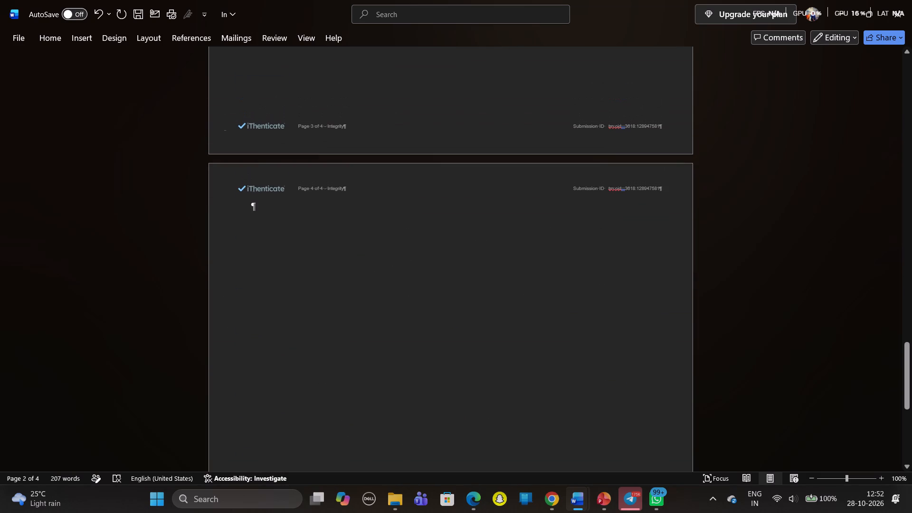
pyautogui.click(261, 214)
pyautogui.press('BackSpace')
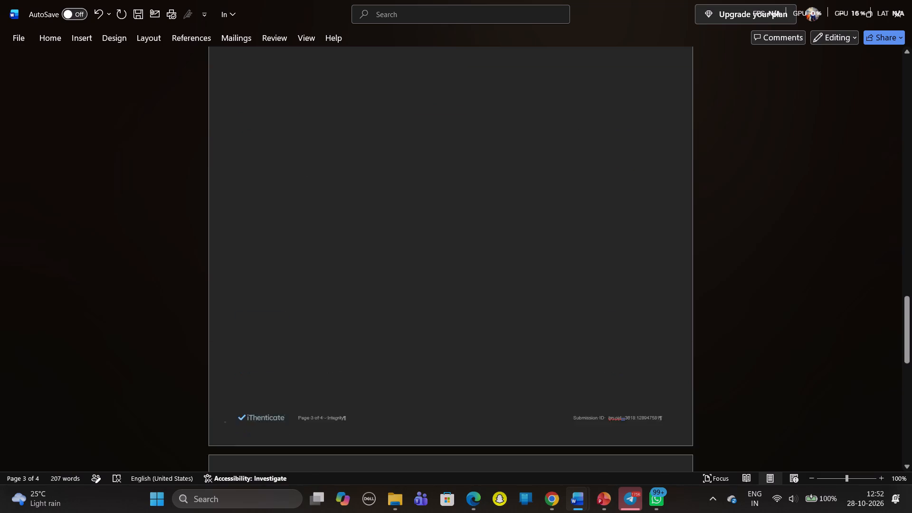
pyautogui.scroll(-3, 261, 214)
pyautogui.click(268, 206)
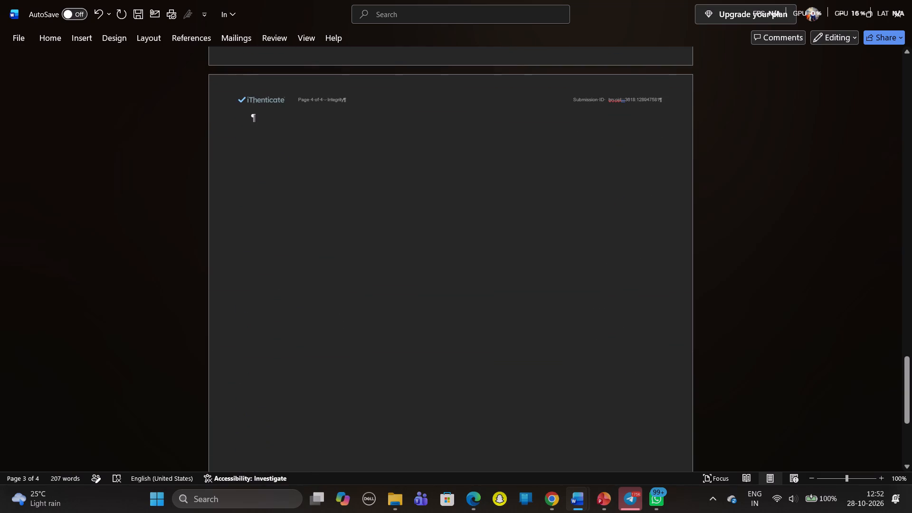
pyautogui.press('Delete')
# Print the edited similarity report to a PDF file named "pdf" in the Downloads folder.
pyautogui.click(169, 17)
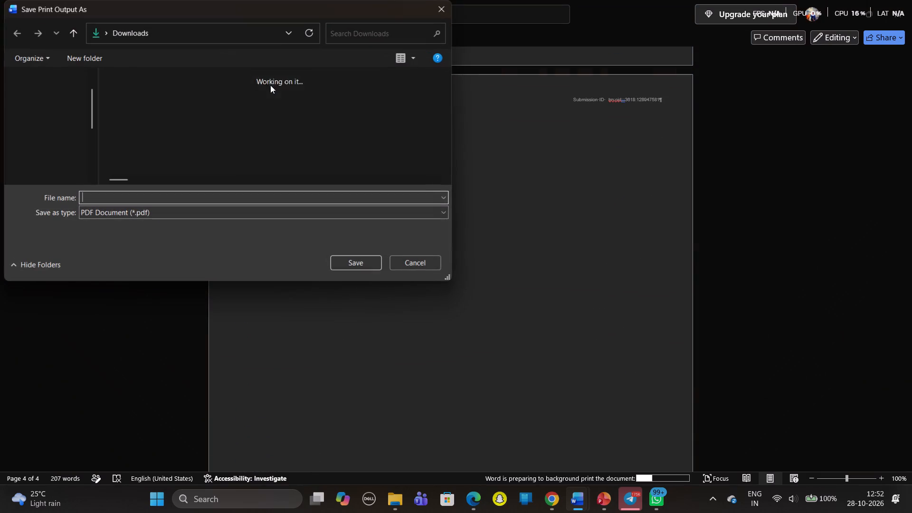
pyautogui.click(151, 193)
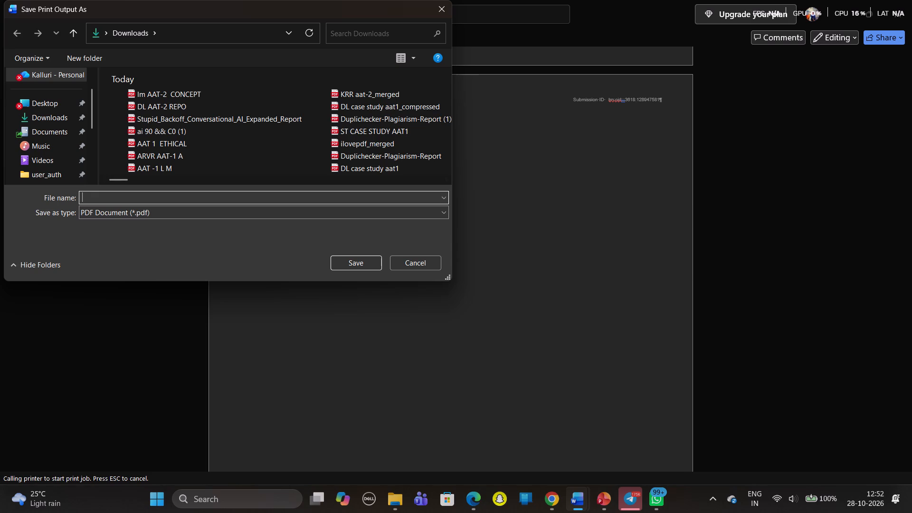
pyautogui.write('pdf')
pyautogui.click(341, 263)
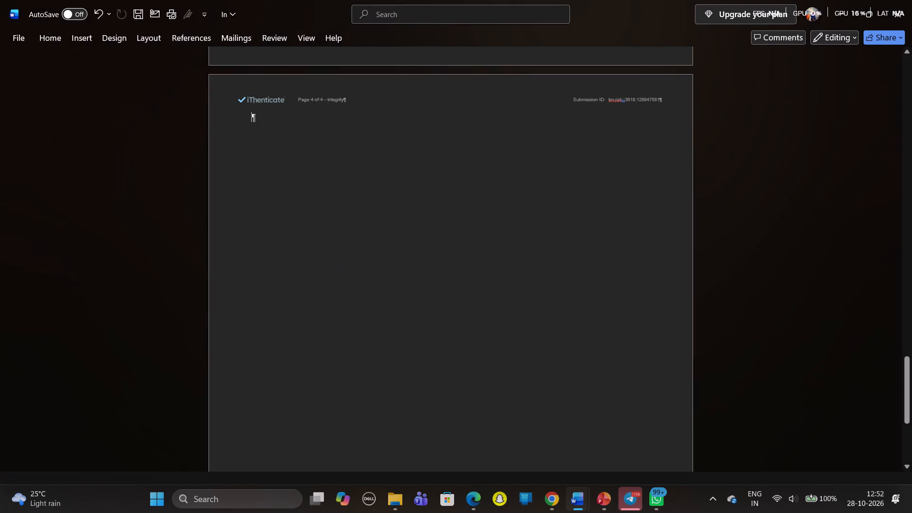
# Review the edited report from the cover page through the overall similarity and integrity flags page.
pyautogui.scroll(4, 393, 256)
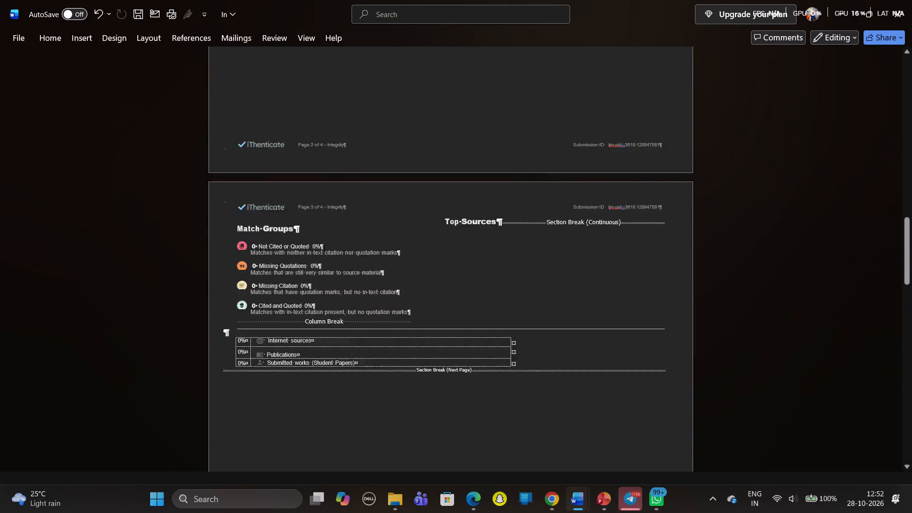
pyautogui.scroll(5, 393, 256)
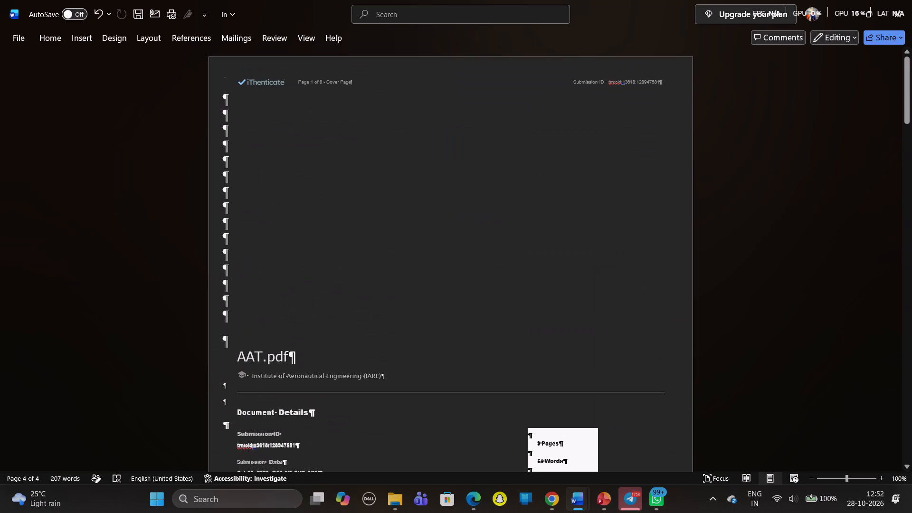
pyautogui.scroll(-2, 393, 256)
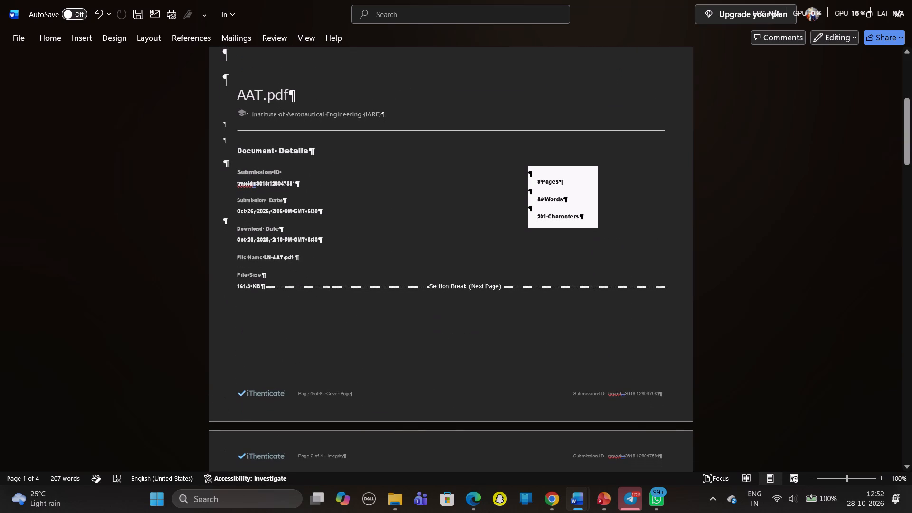
pyautogui.scroll(-3, 393, 256)
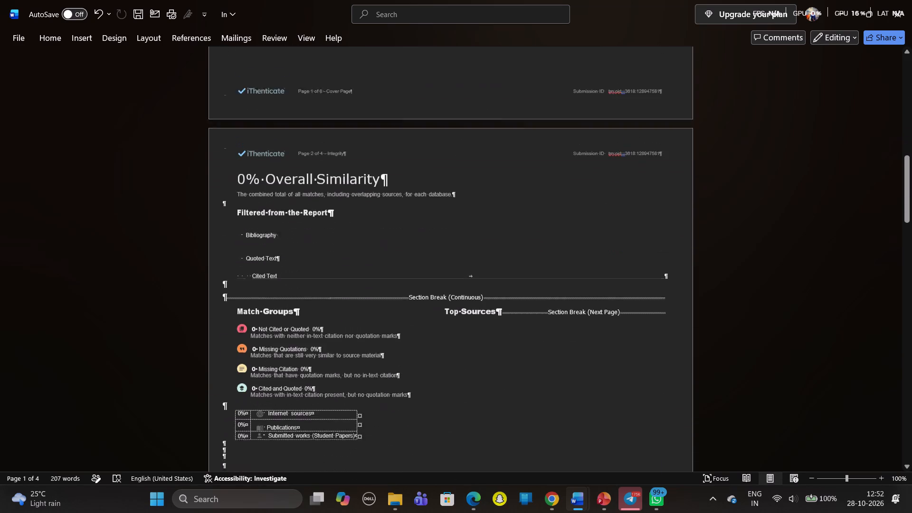
pyautogui.scroll(-2, 393, 256)
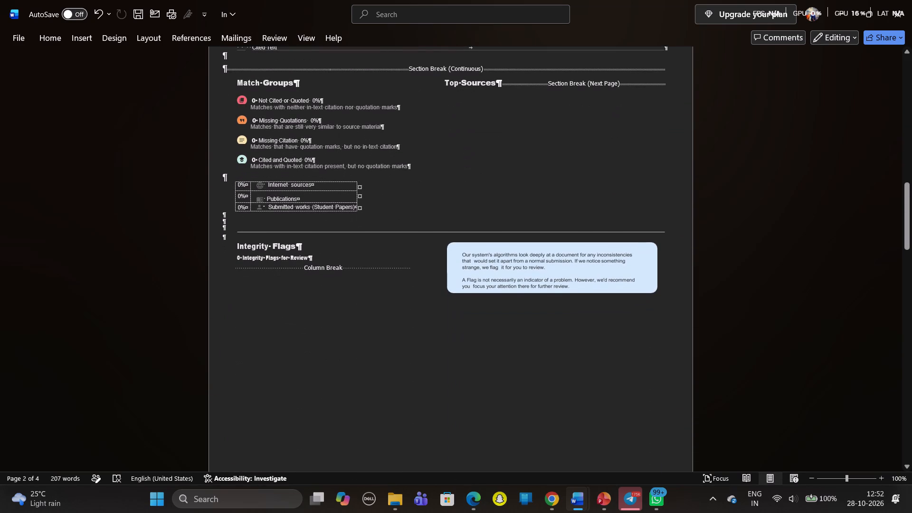
# Switch to iLovePDF in Chrome and load the "pdf" file from Downloads into the Merge PDF tool.
pyautogui.click(548, 495)
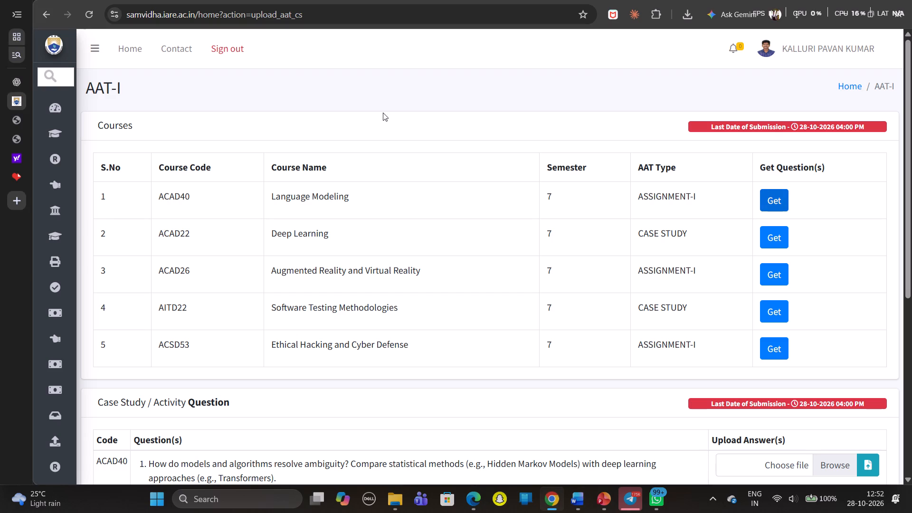
pyautogui.click(43, 176)
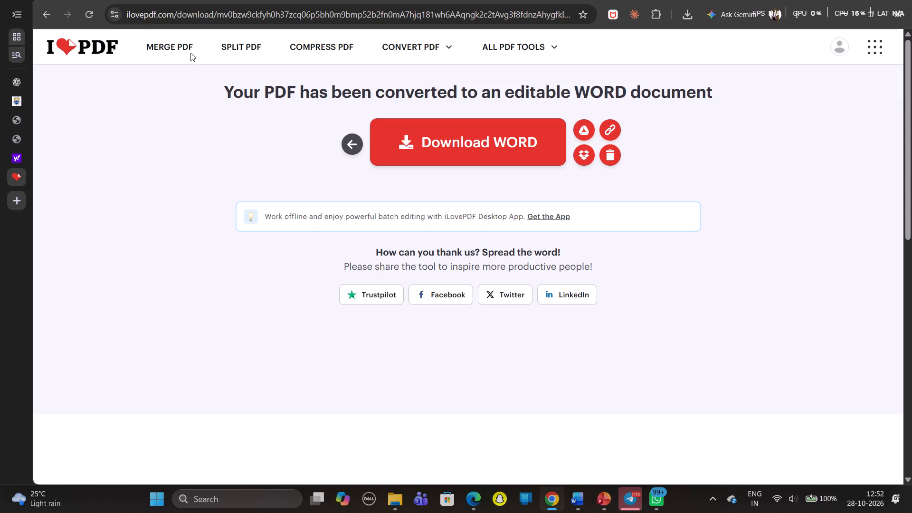
pyautogui.click(189, 47)
pyautogui.click(446, 185)
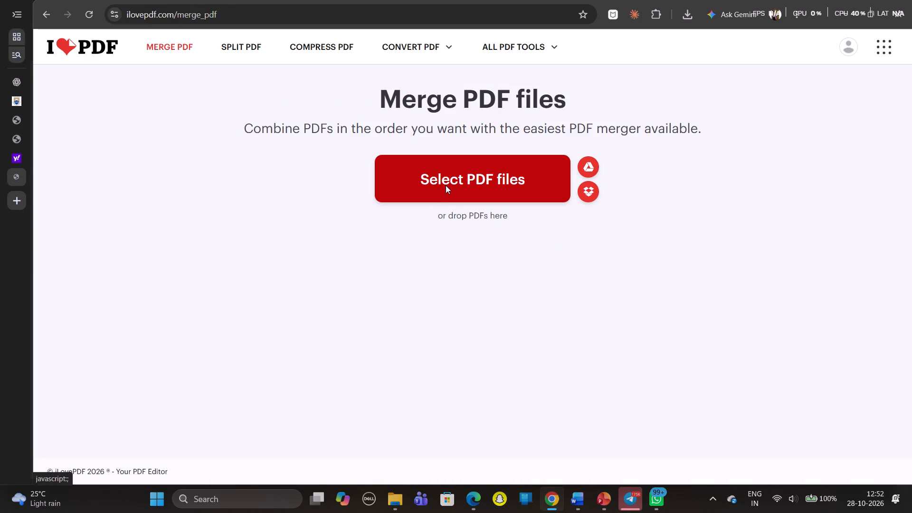
pyautogui.click(182, 89)
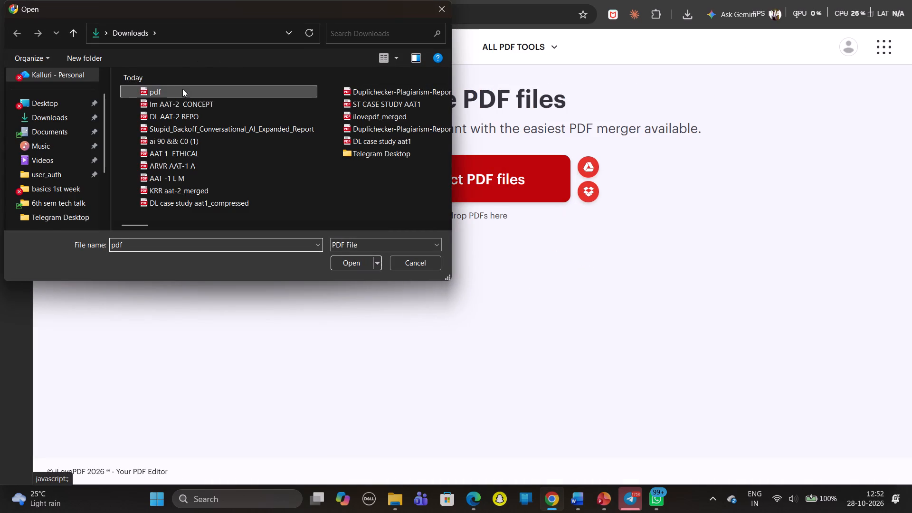
pyautogui.click(335, 262)
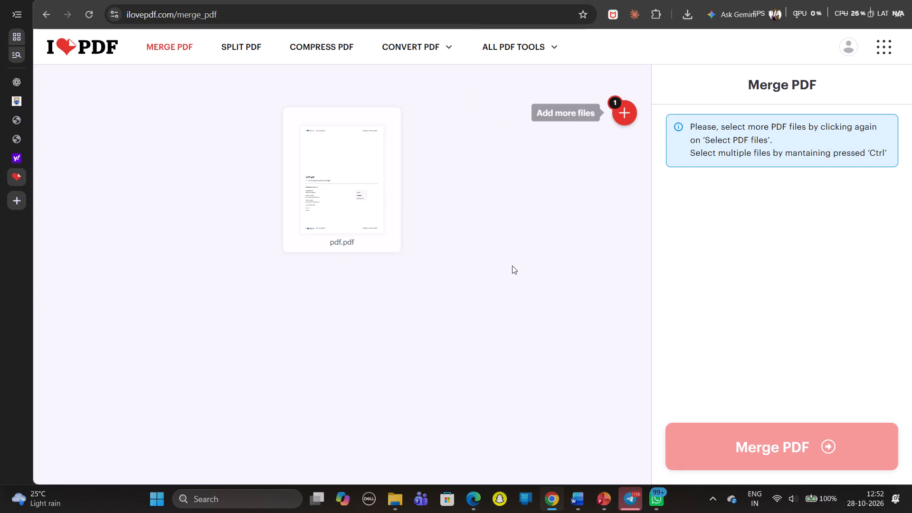
# Add the "AAT -1 L M" PDF from Downloads to the merge as the second file.
pyautogui.click(621, 121)
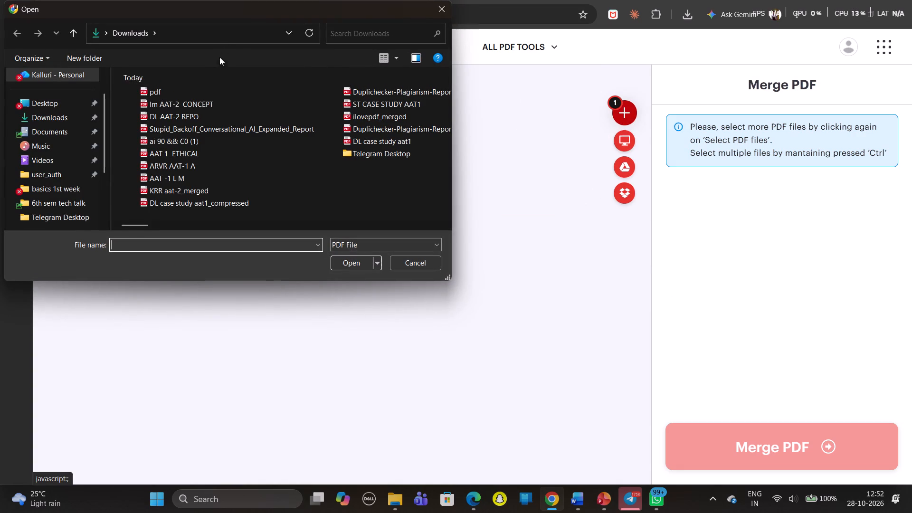
pyautogui.click(214, 182)
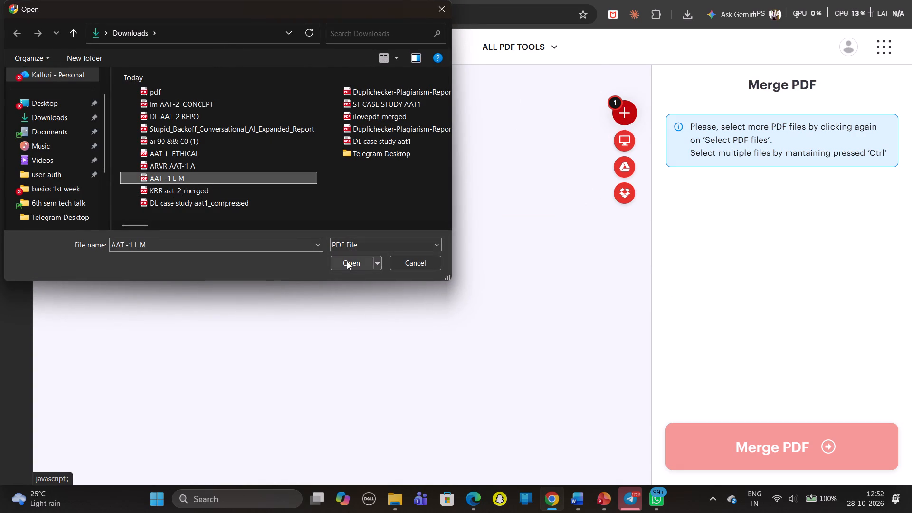
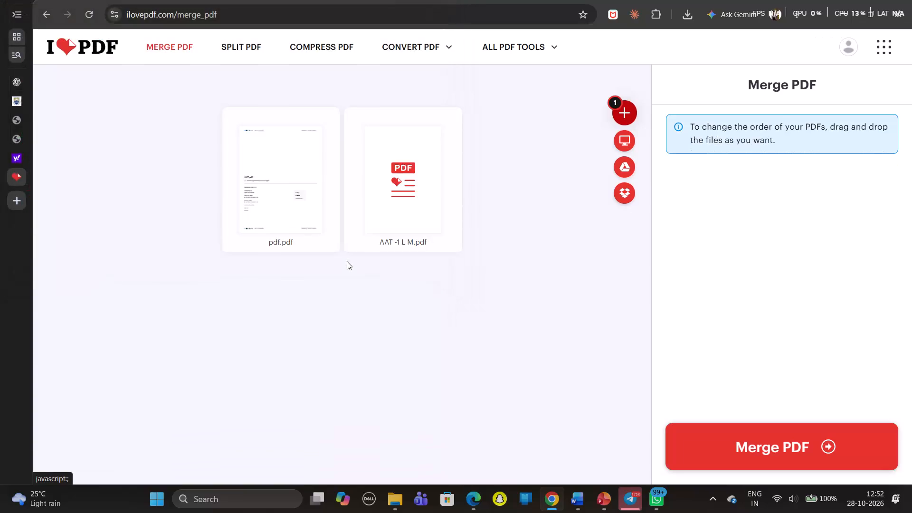
# Merge the loaded "pdf" and "AAT -1 L M" files and download the merged PDF.
pyautogui.click(768, 460)
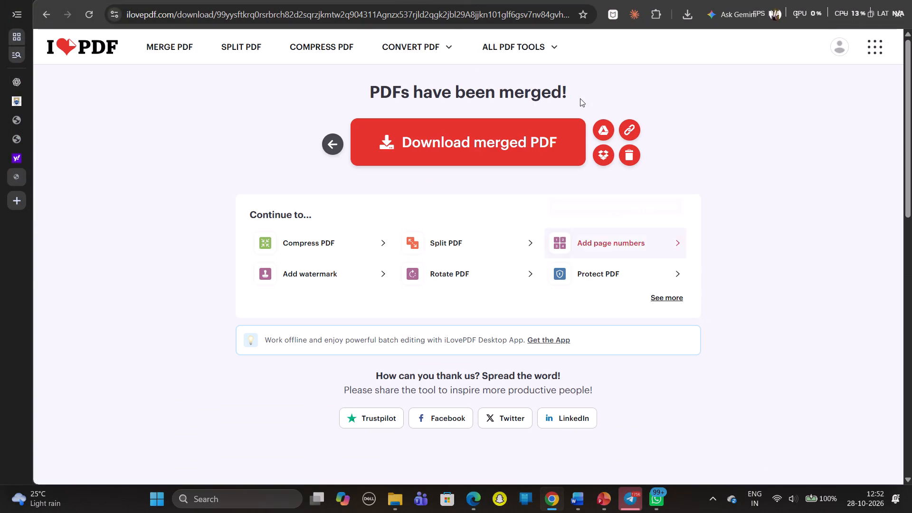
pyautogui.click(520, 155)
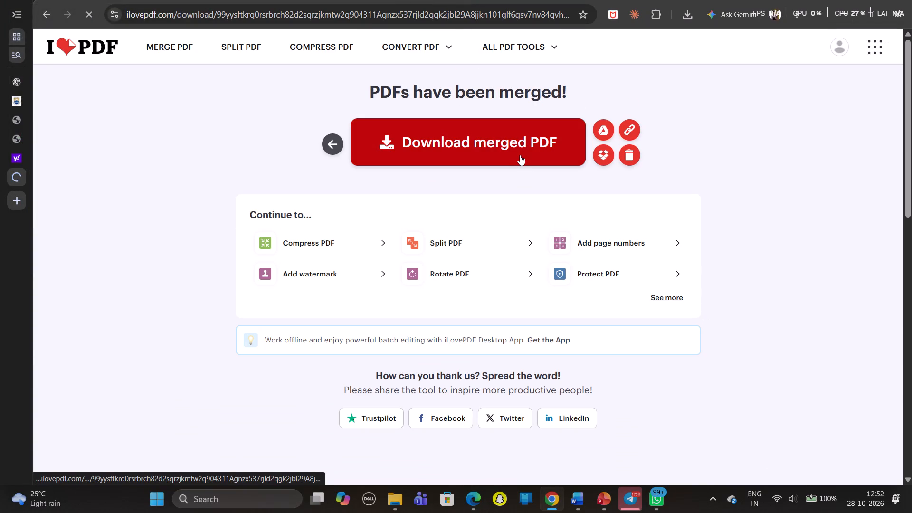
# Start a new merge combining "pdf" with "AAT 1 ETHICAL" from Downloads, in that order, and download the merged PDF.
pyautogui.click(323, 146)
pyautogui.click(428, 179)
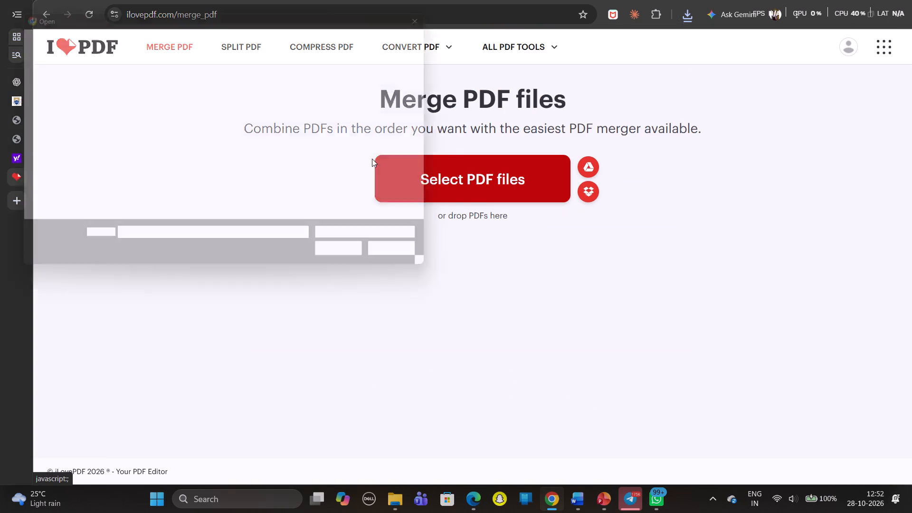
pyautogui.click(178, 103)
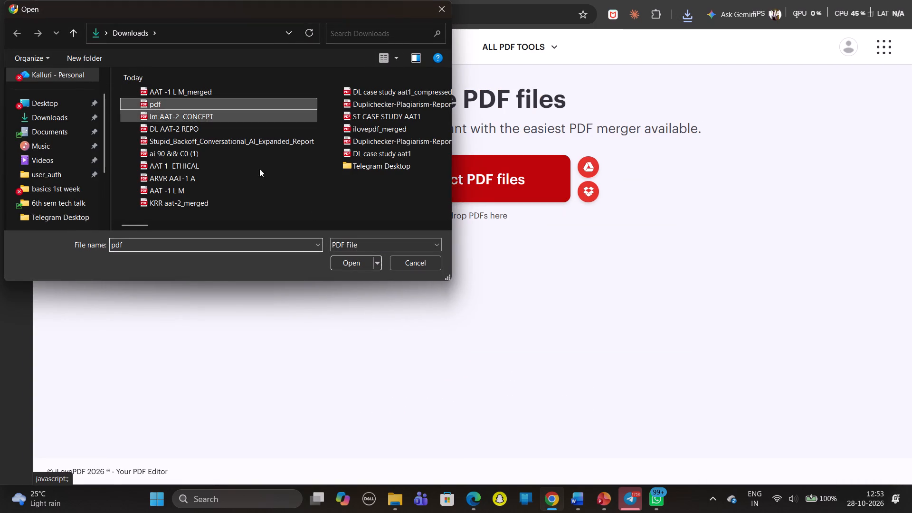
pyautogui.click(351, 264)
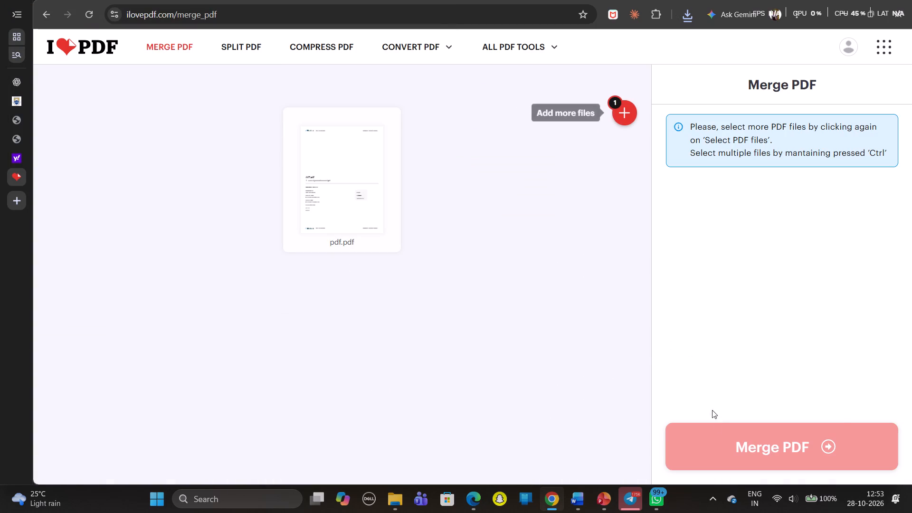
pyautogui.click(617, 125)
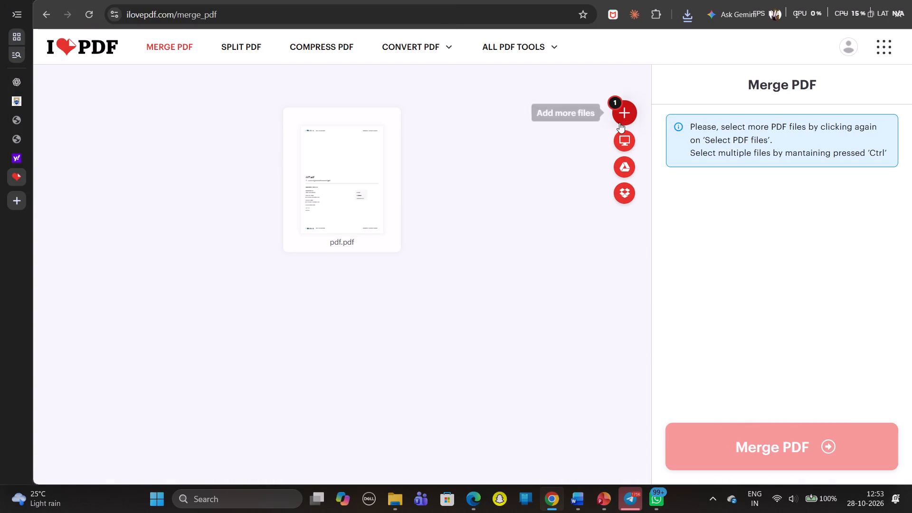
pyautogui.click(619, 123)
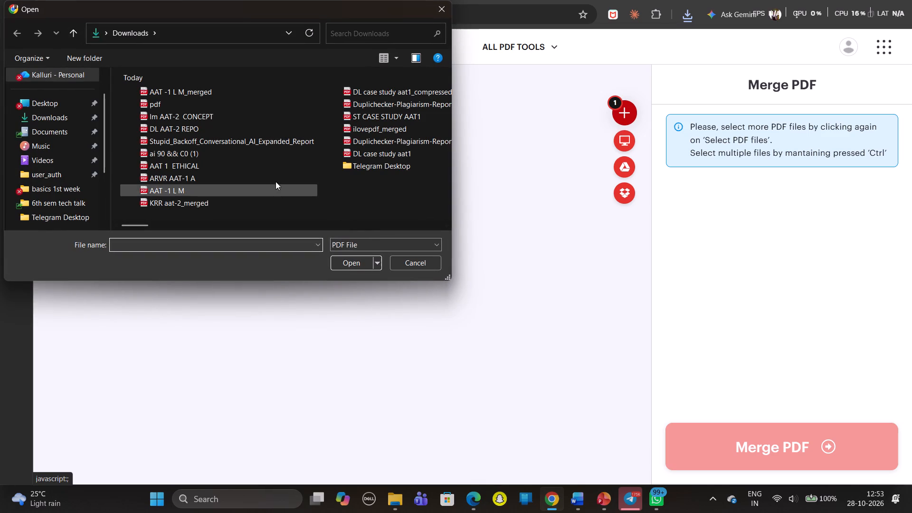
pyautogui.click(245, 164)
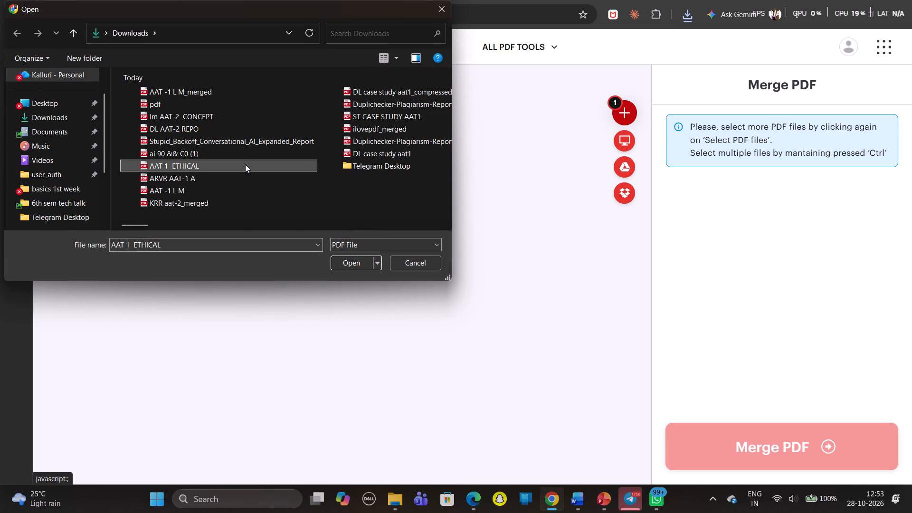
pyautogui.click(349, 267)
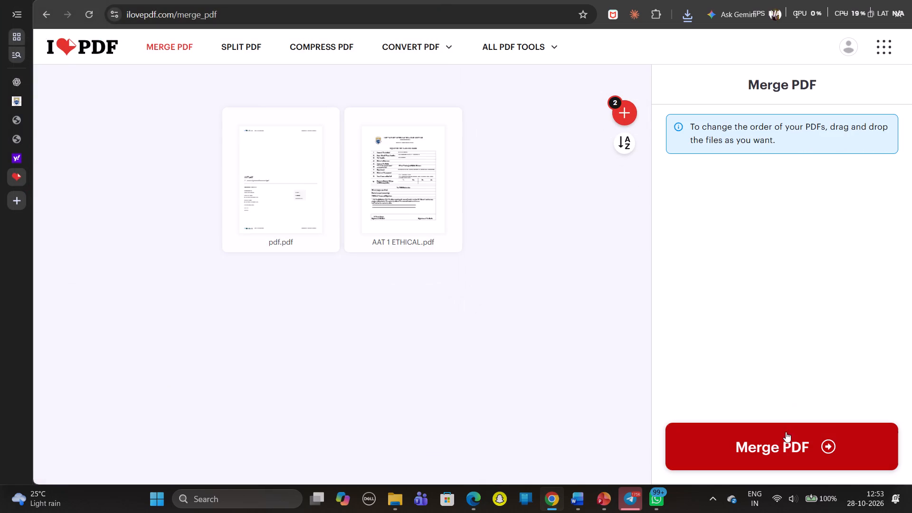
pyautogui.click(782, 442)
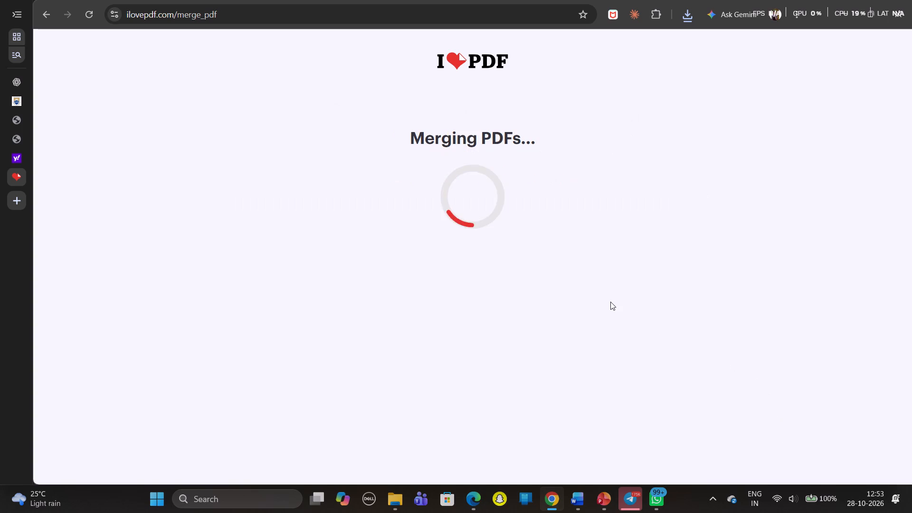
pyautogui.click(475, 141)
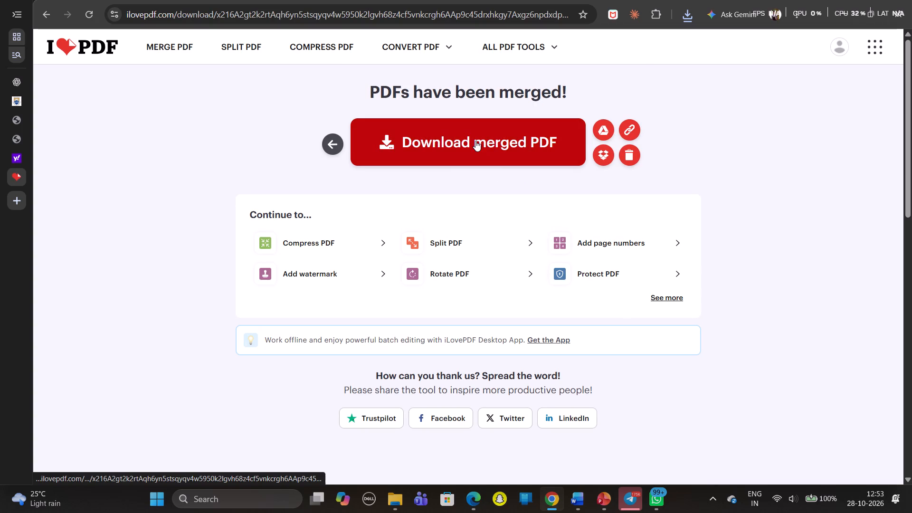
# Start another merge combining "pdf" with "ARVR AAT-1 A" from Downloads, in that order, and download the merged PDF.
pyautogui.click(333, 143)
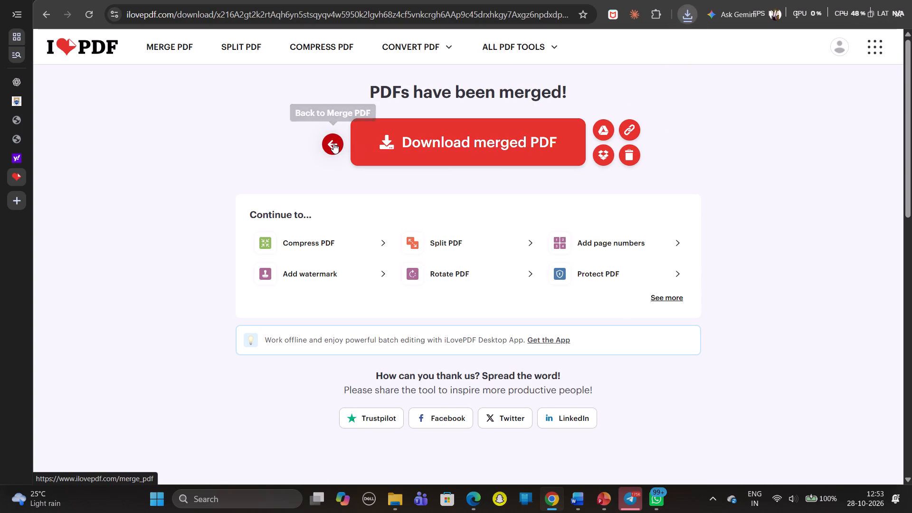
pyautogui.click(443, 167)
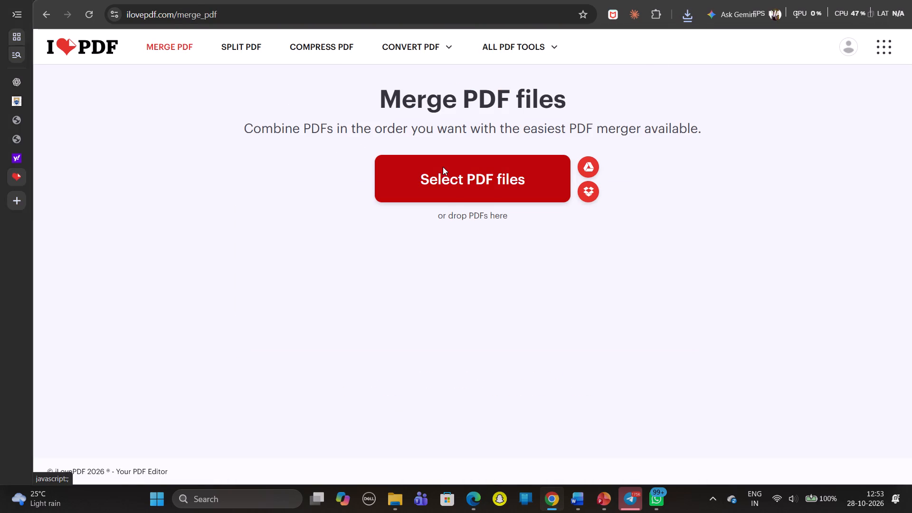
pyautogui.click(223, 116)
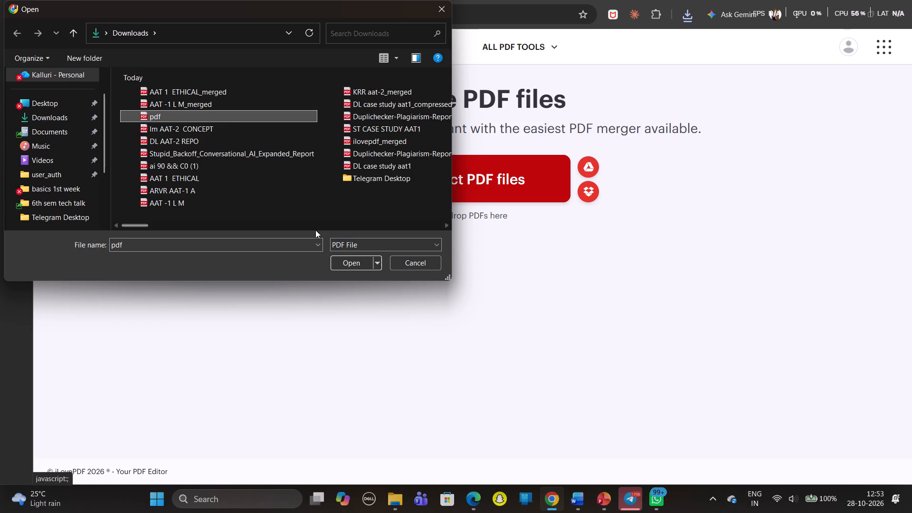
pyautogui.click(346, 266)
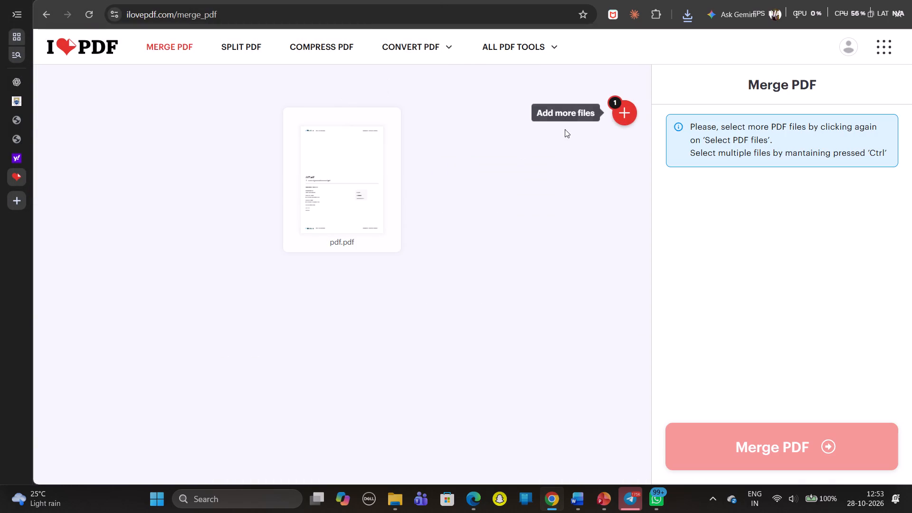
pyautogui.click(623, 109)
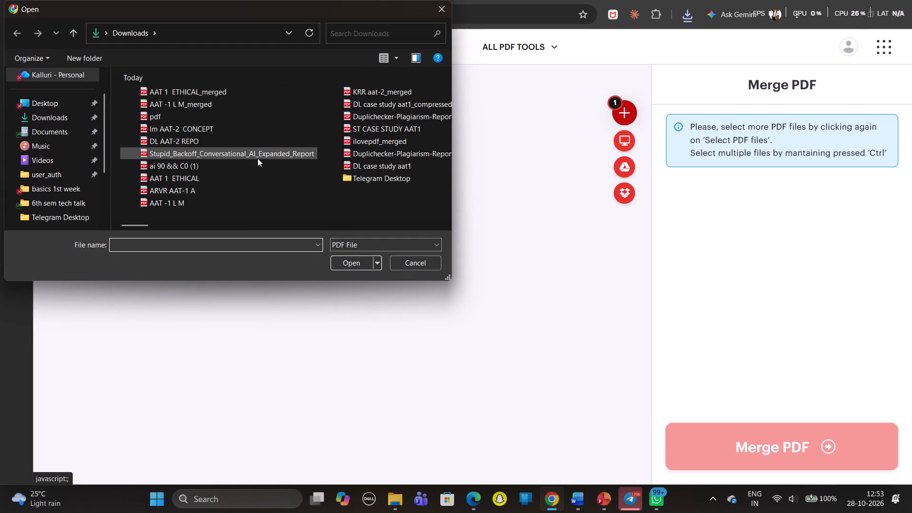
pyautogui.click(217, 192)
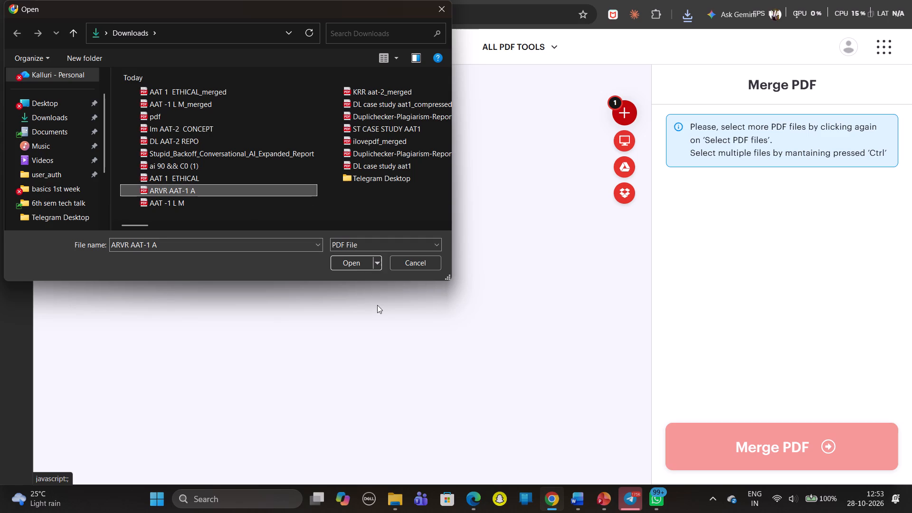
pyautogui.click(348, 266)
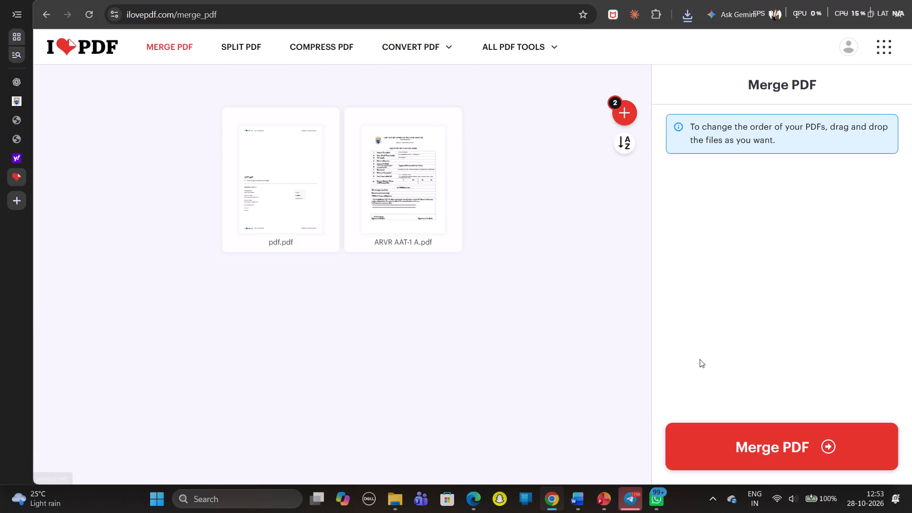
pyautogui.click(734, 440)
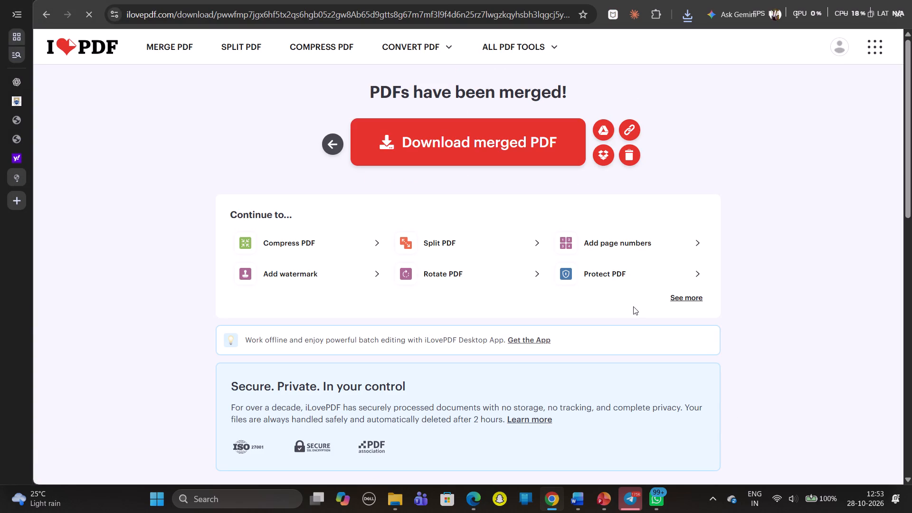
pyautogui.click(525, 147)
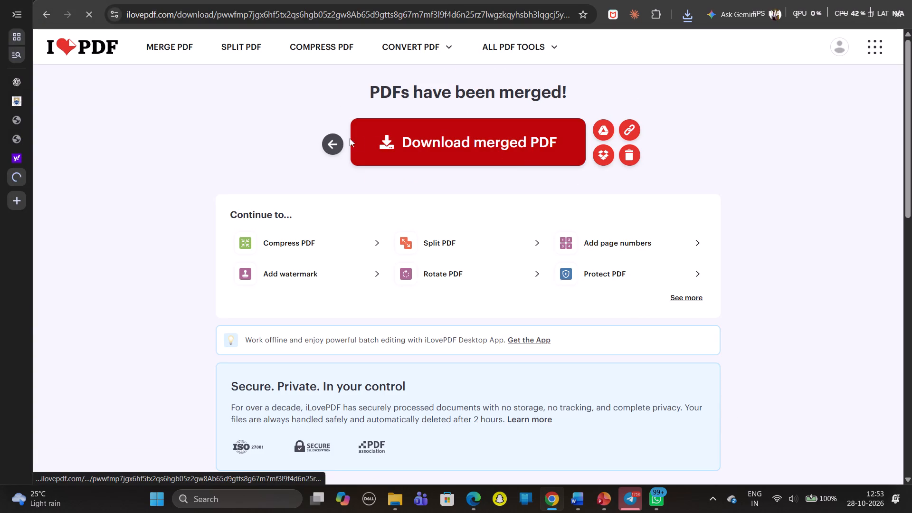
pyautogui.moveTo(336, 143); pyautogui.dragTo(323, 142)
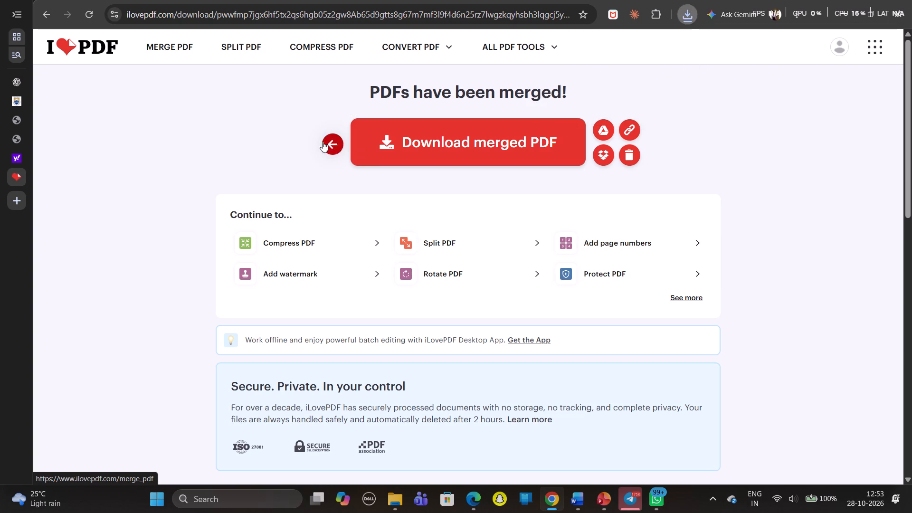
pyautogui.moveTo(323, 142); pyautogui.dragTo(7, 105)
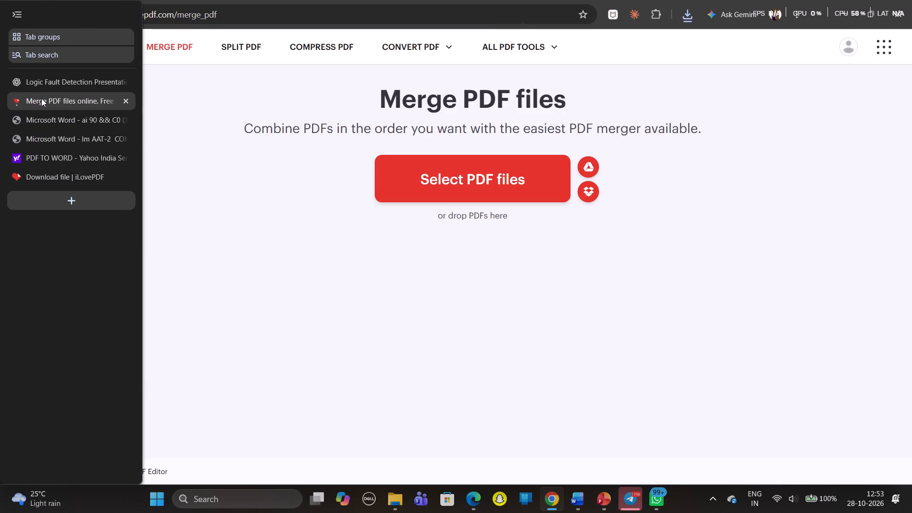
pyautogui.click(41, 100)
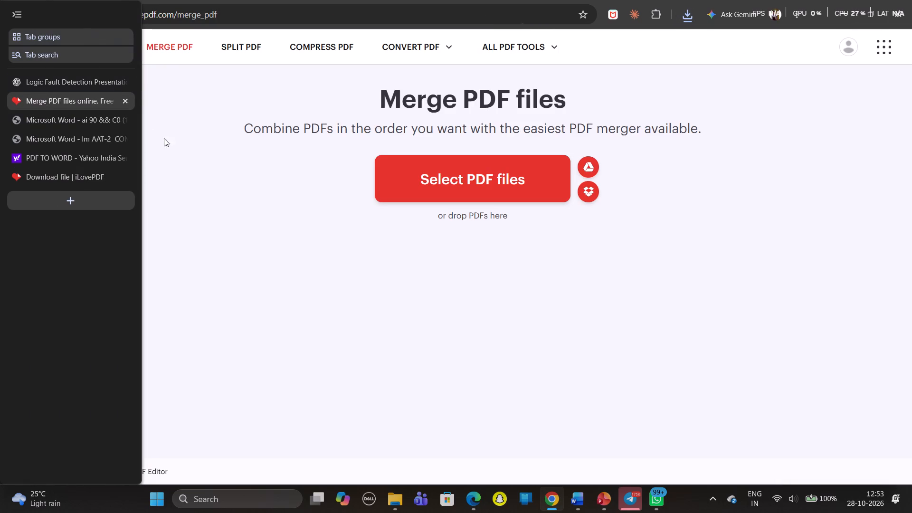
# Open the Samvidha student portal at samvidha.iare.ac.in in a new browser tab and sign in with the saved credentials.
pyautogui.click(23, 201)
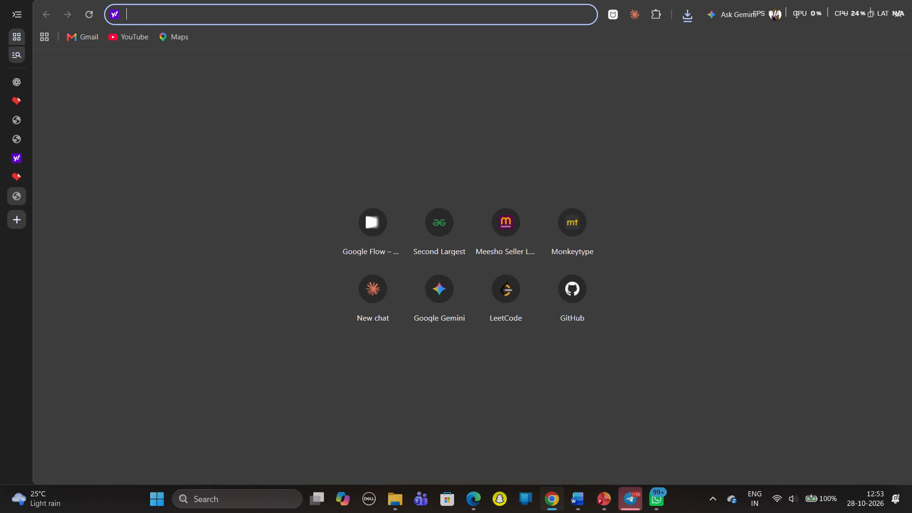
pyautogui.click(196, 14)
pyautogui.write('sam')
pyautogui.press('Return')
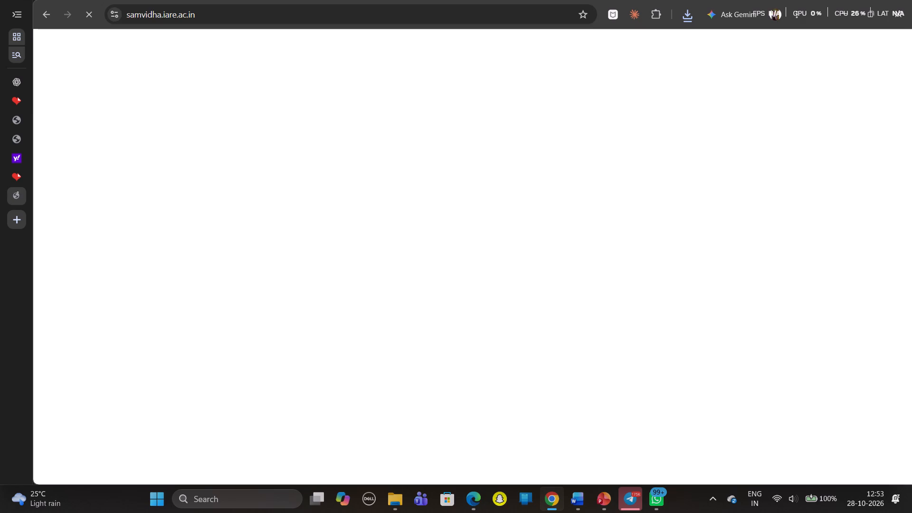
pyautogui.click(340, 286)
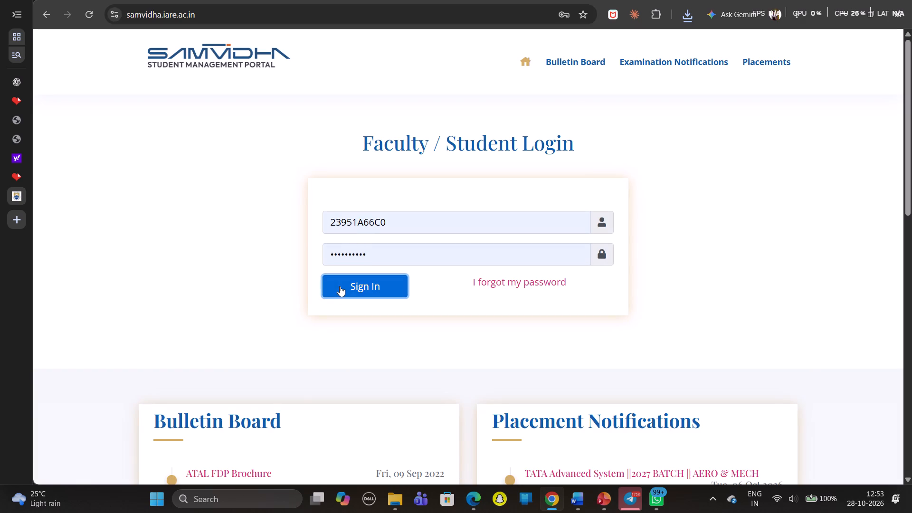
# Open the portal's AAT-I uploads page and get the assigned questions for the Language Modeling course.
pyautogui.scroll(-3, 87, 315)
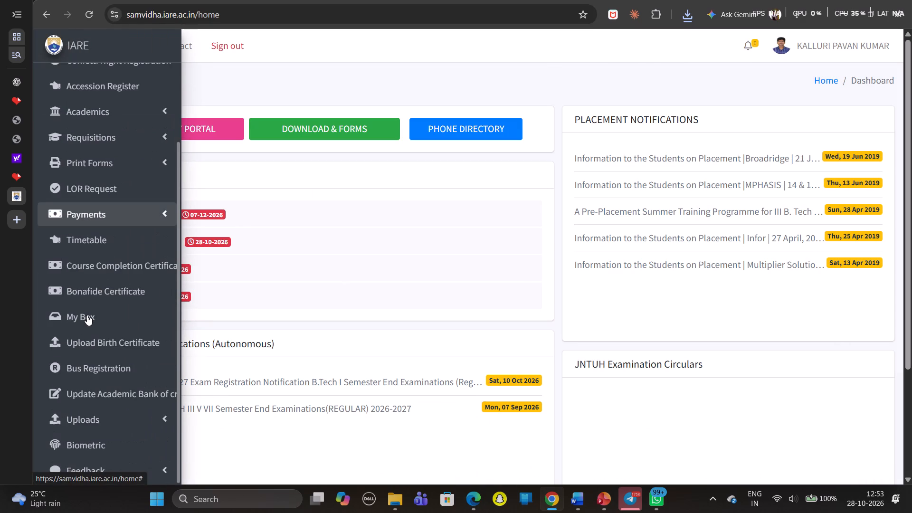
pyautogui.click(128, 427)
pyautogui.scroll(-2, 128, 427)
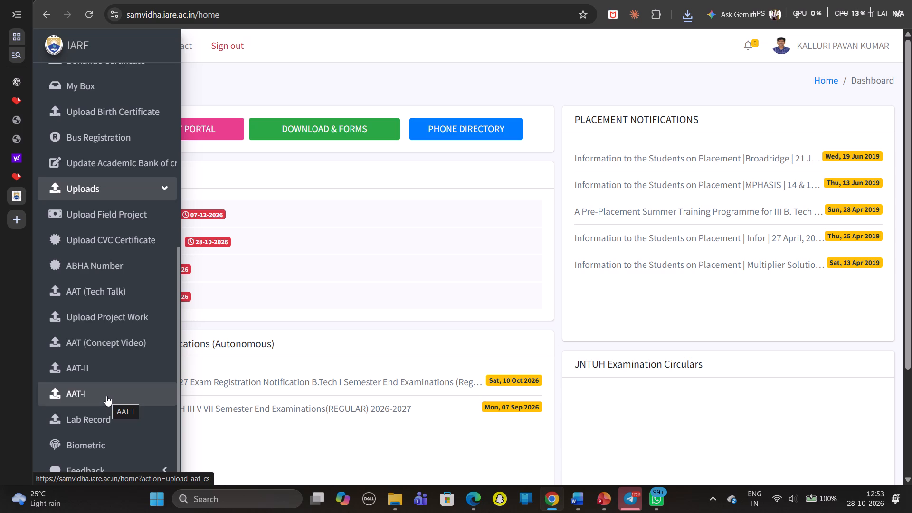
pyautogui.click(106, 396)
pyautogui.click(768, 201)
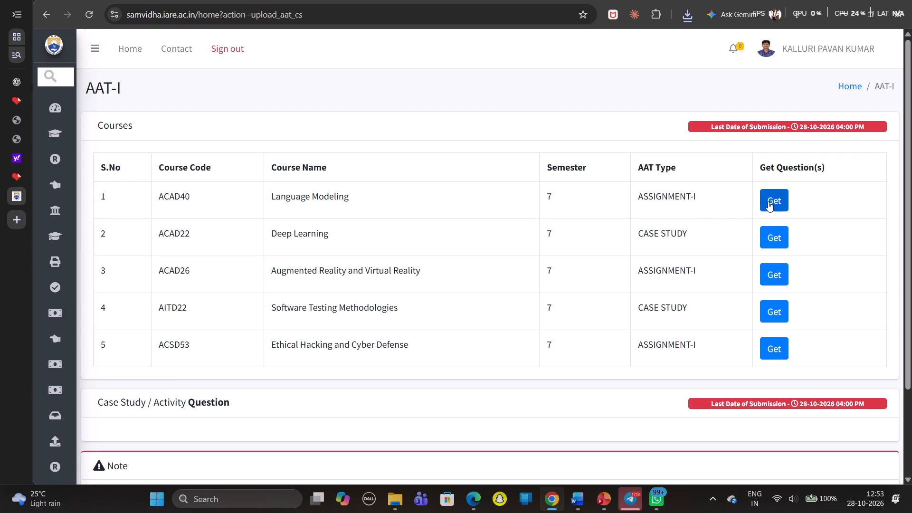
pyautogui.click(478, 326)
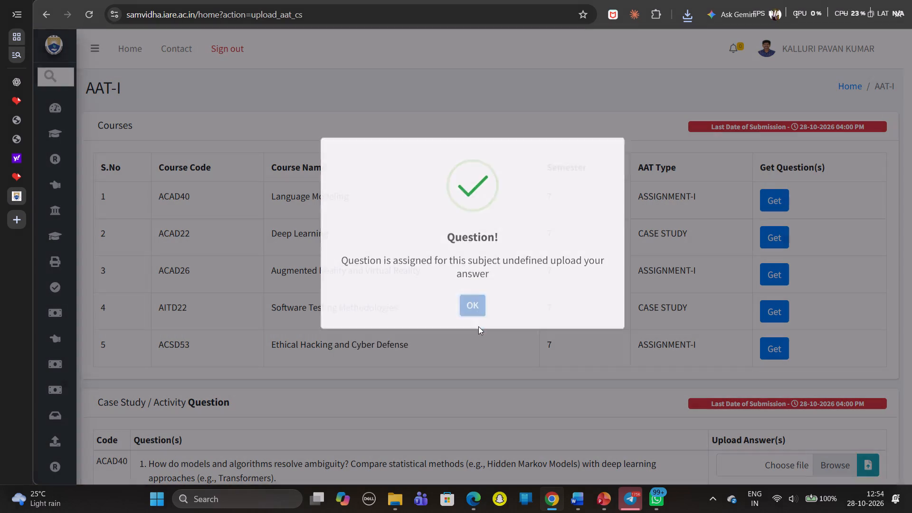
# Upload "AAT -1 L M_merged" from Downloads as the Language Modeling (ACAD40) answer.
pyautogui.scroll(-1, 478, 326)
pyautogui.scroll(-1, 503, 280)
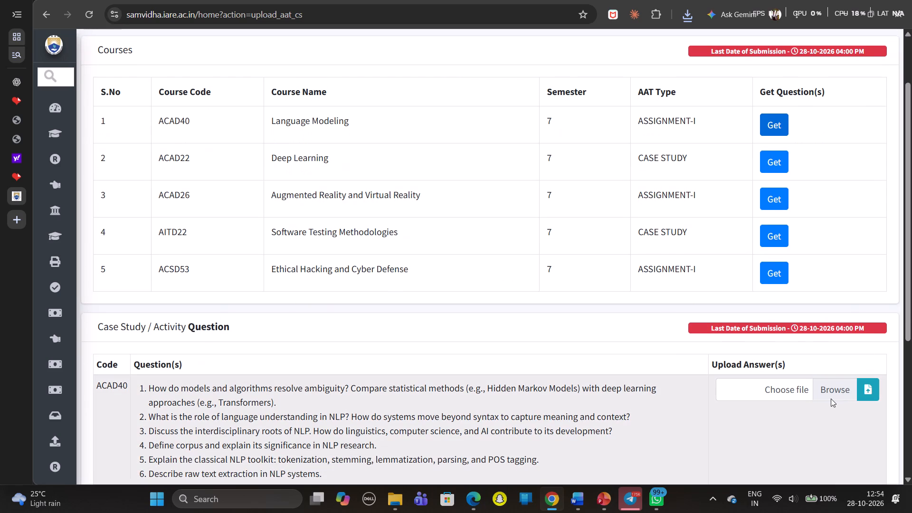
pyautogui.click(831, 399)
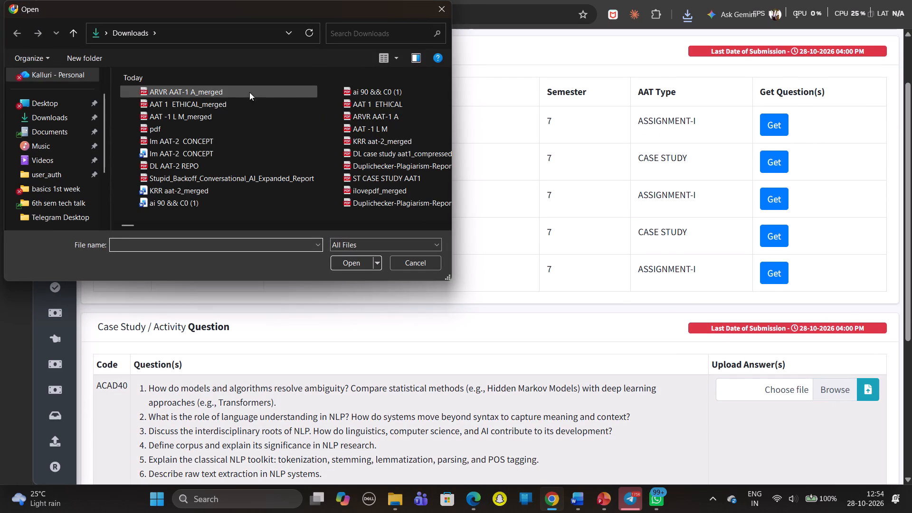
pyautogui.click(225, 117)
pyautogui.click(351, 263)
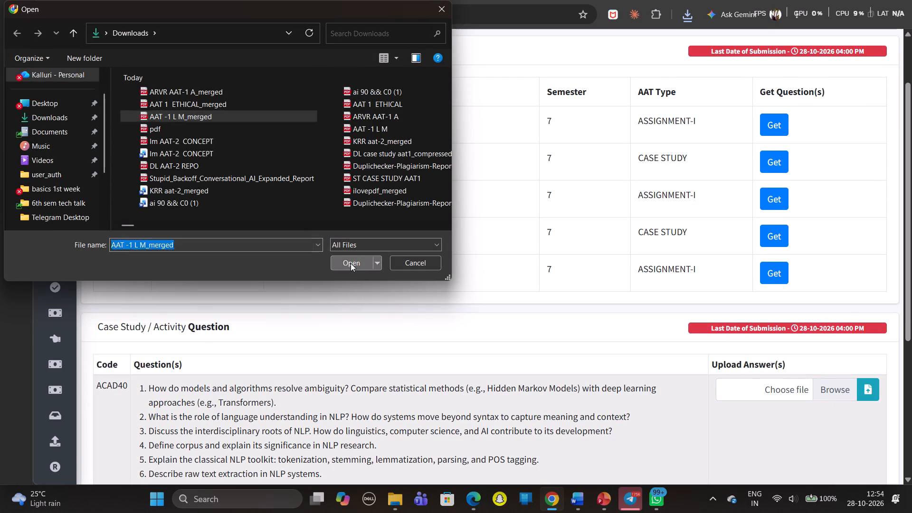
pyautogui.click(878, 386)
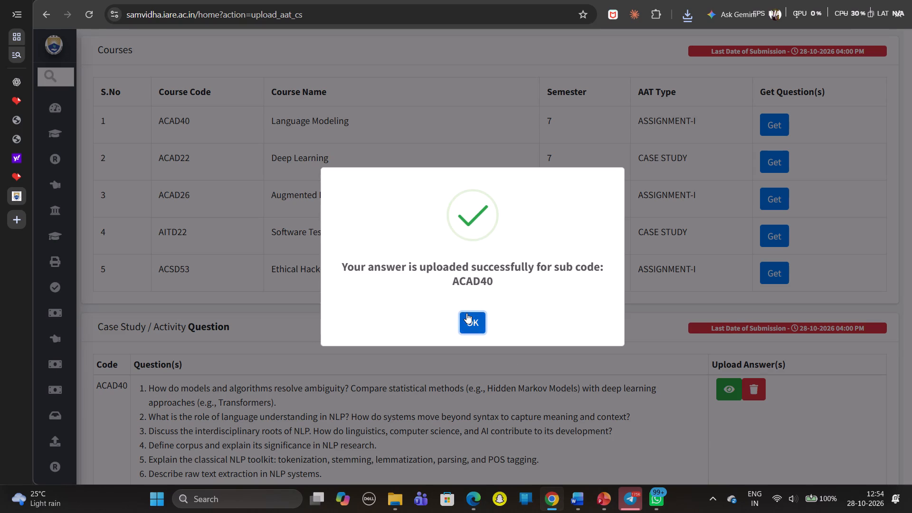
pyautogui.click(466, 313)
# Open the uploaded Language Modeling (ACAD40) answer and examine its similarity report, cover page and assignment pages.
pyautogui.click(722, 392)
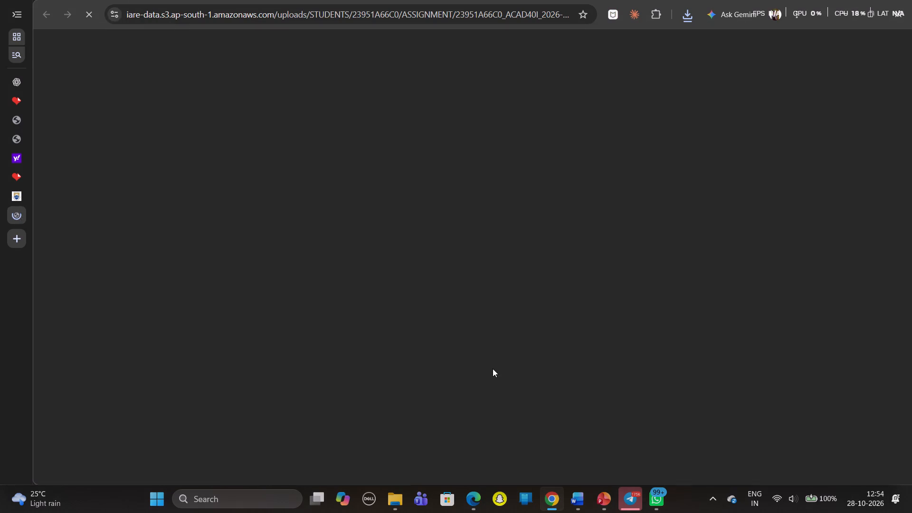
pyautogui.scroll(-3, 493, 369)
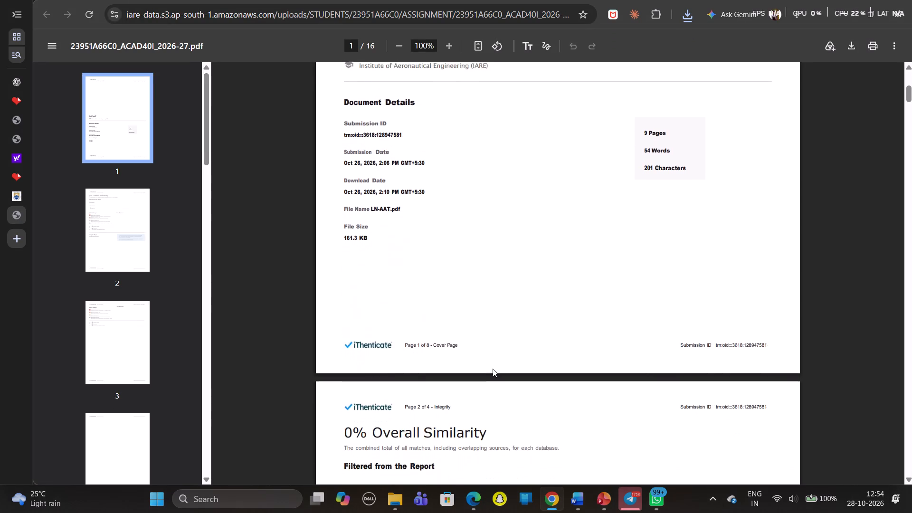
pyautogui.scroll(-5, 493, 369)
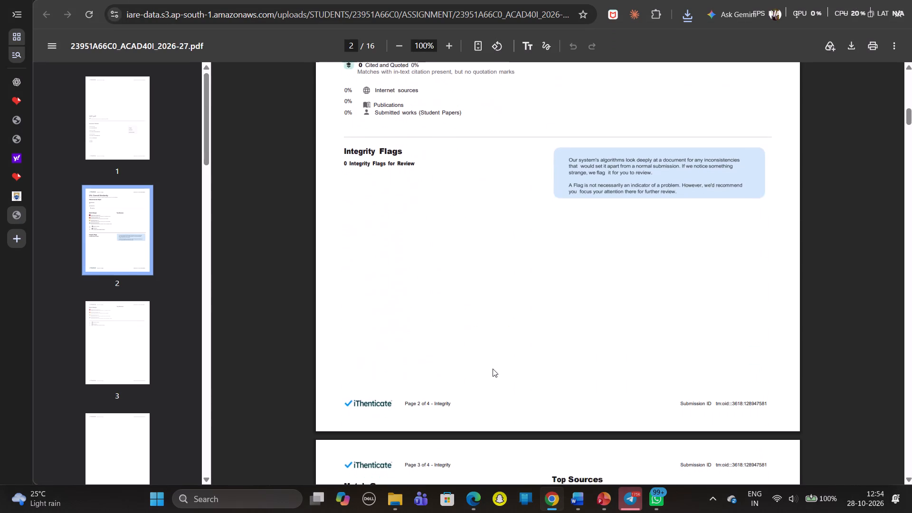
pyautogui.scroll(-6, 493, 369)
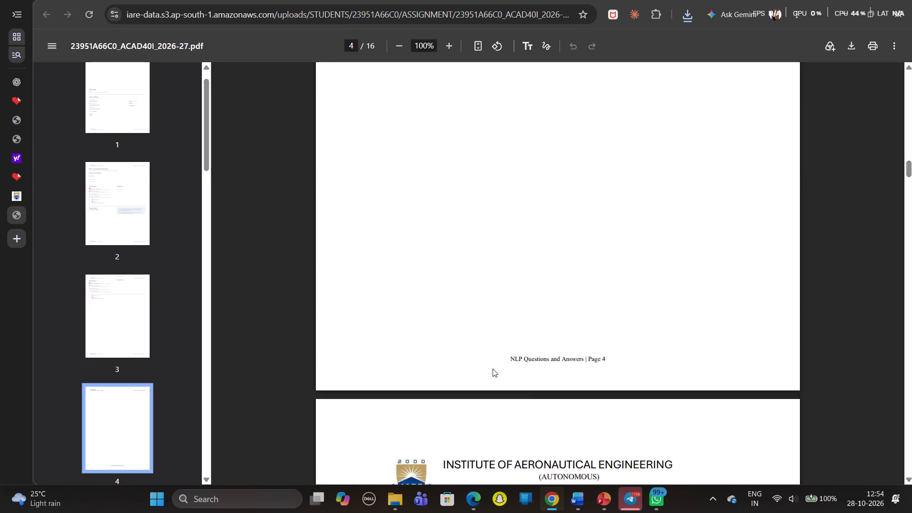
pyautogui.scroll(-5, 493, 369)
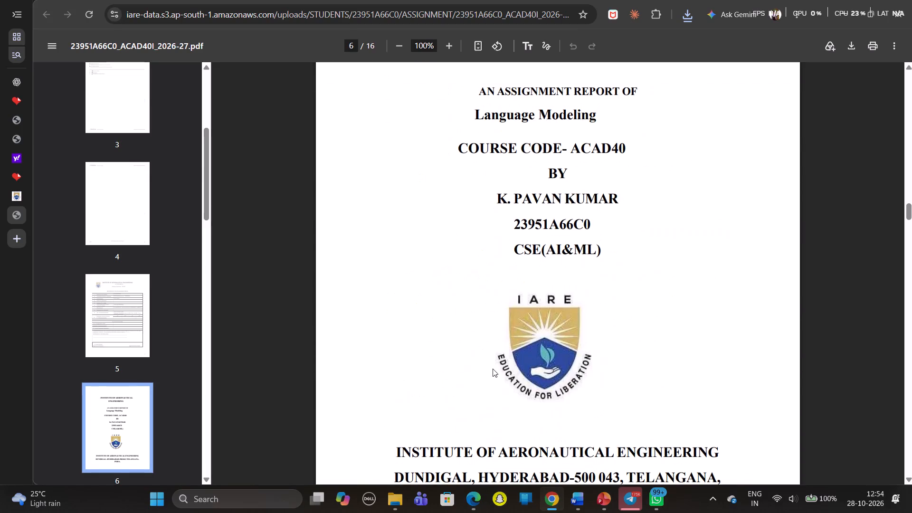
pyautogui.scroll(-9, 493, 369)
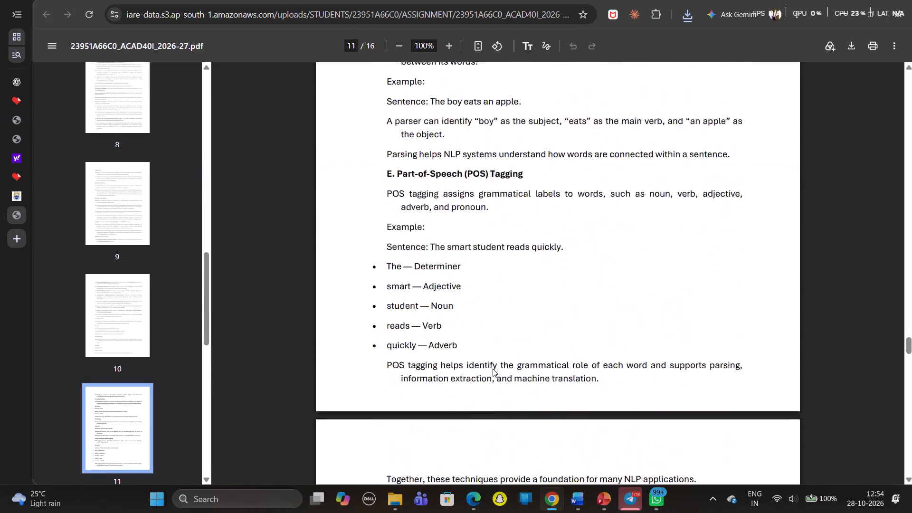
pyautogui.scroll(-1, 493, 369)
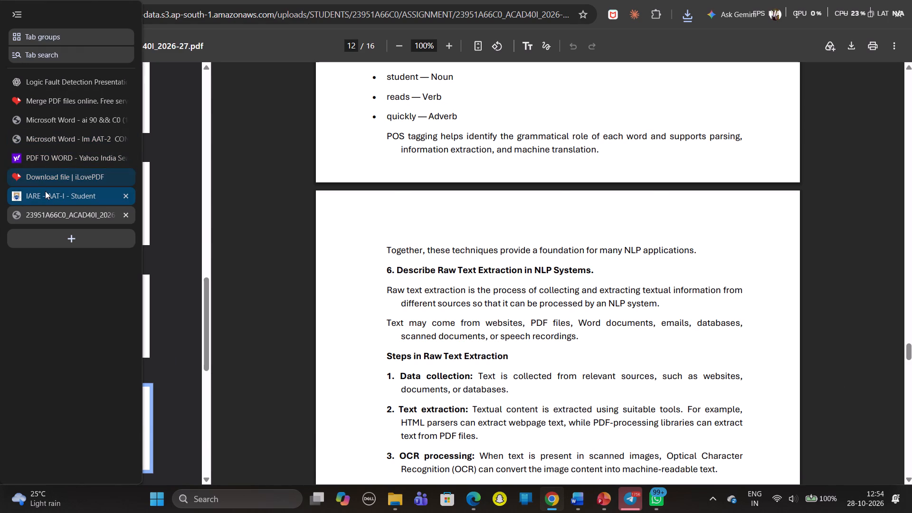
# Return to the portal's AAT-I page and get the assigned questions for the Augmented Reality and Virtual Reality course.
pyautogui.click(45, 191)
pyautogui.scroll(-1, 880, 385)
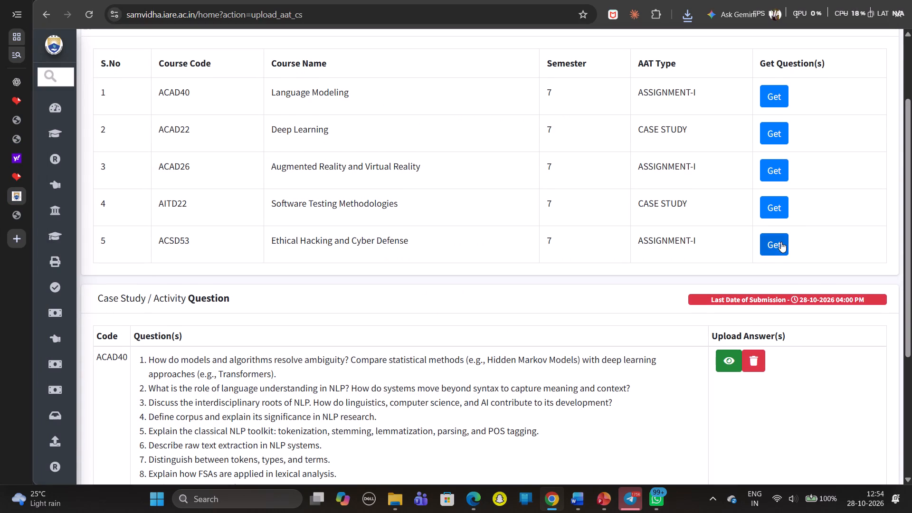
pyautogui.click(771, 163)
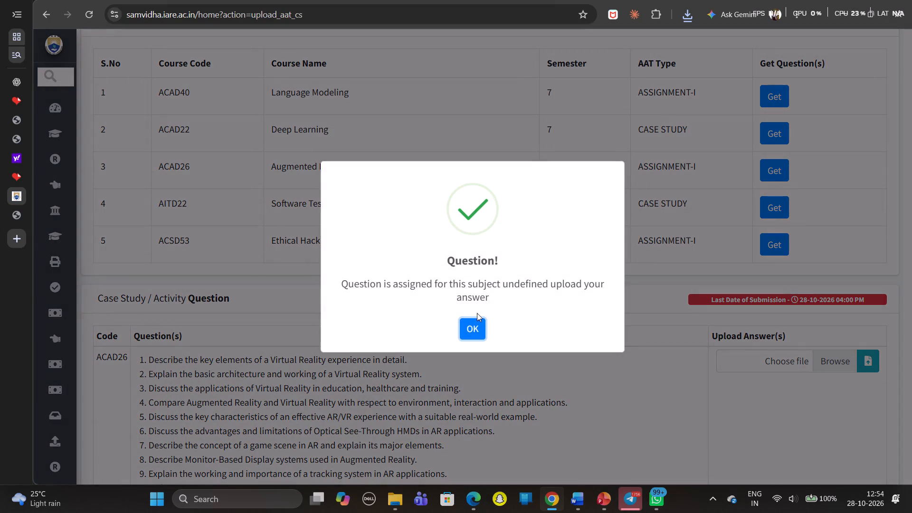
pyautogui.click(469, 326)
pyautogui.click(810, 358)
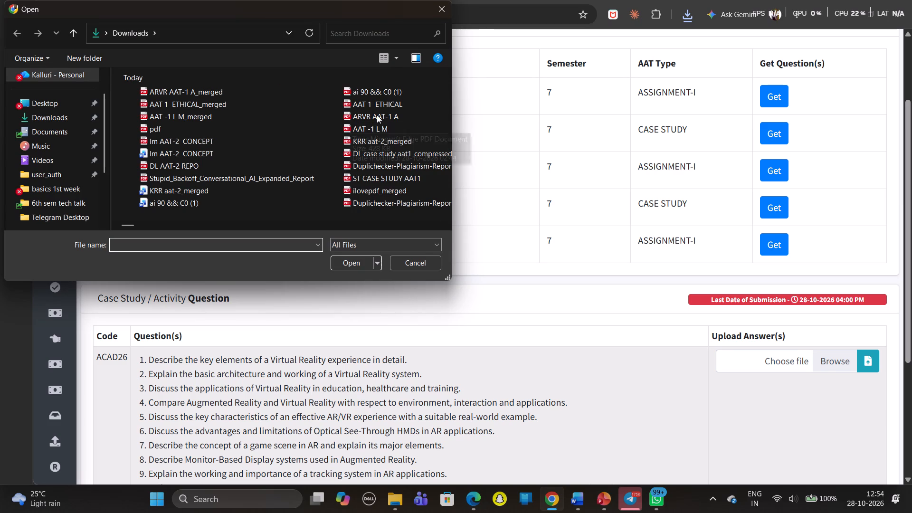
pyautogui.click(441, 8)
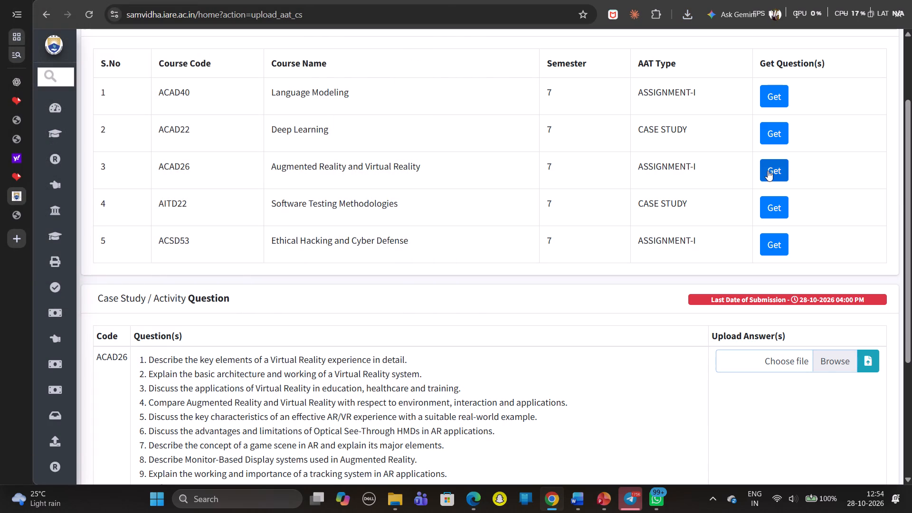
pyautogui.click(768, 171)
pyautogui.click(480, 334)
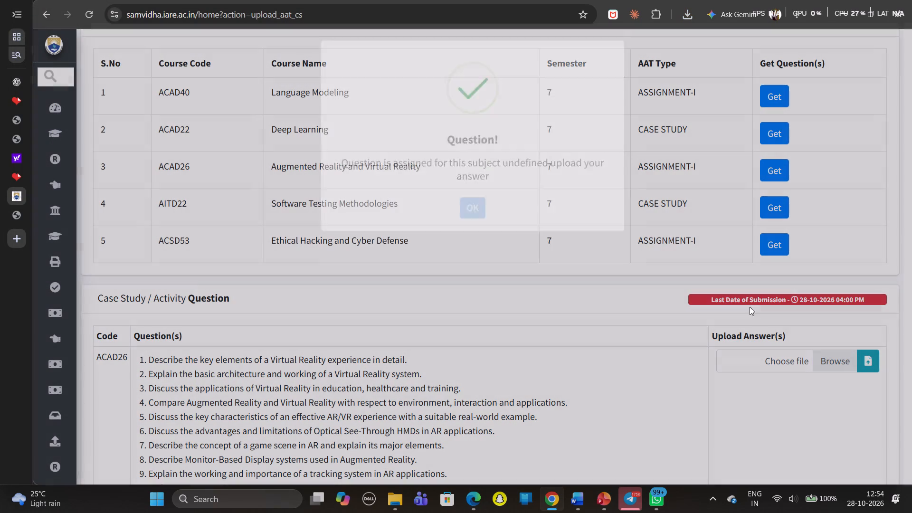
# Upload "ARVR AAT-1 A_merged" from Downloads as the Augmented Reality and Virtual Reality (ACAD26) answer.
pyautogui.click(828, 357)
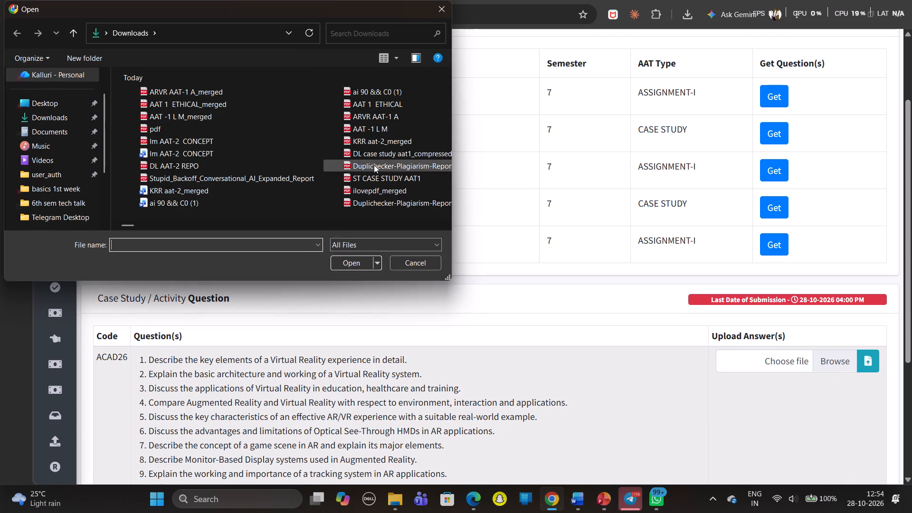
pyautogui.click(244, 94)
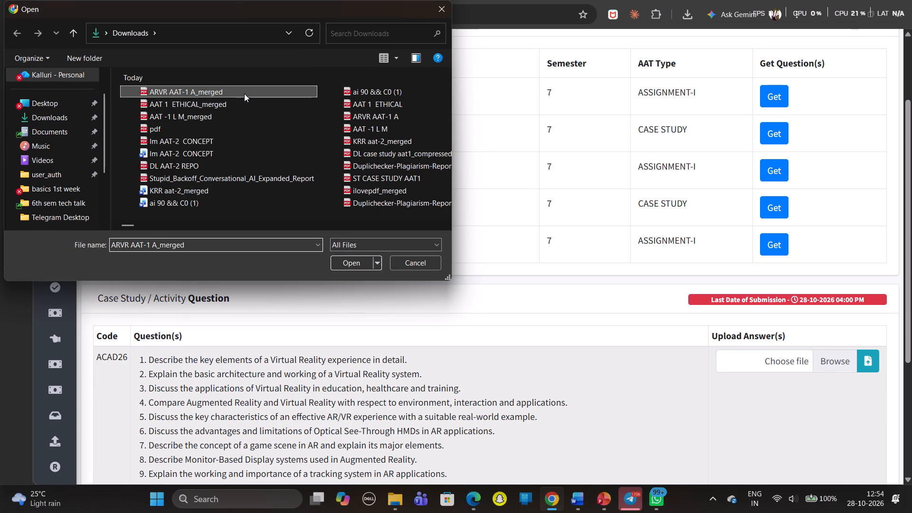
pyautogui.click(349, 266)
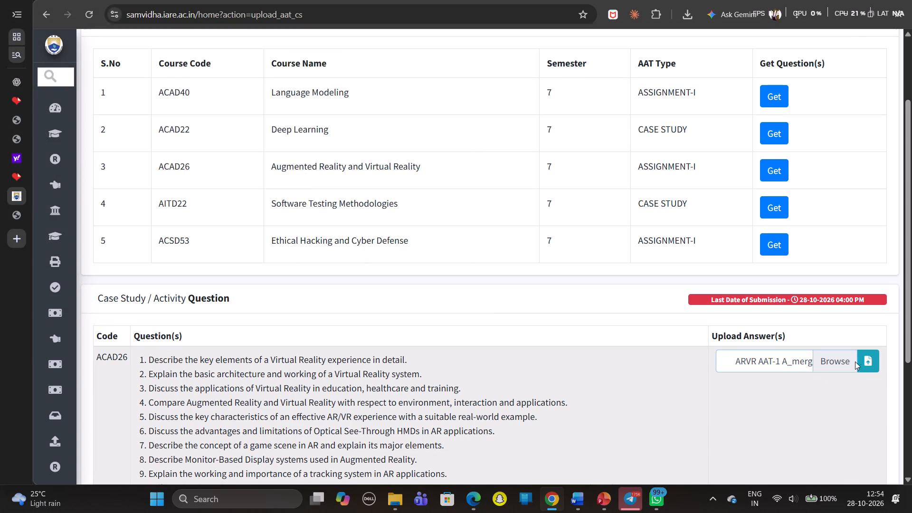
pyautogui.click(862, 364)
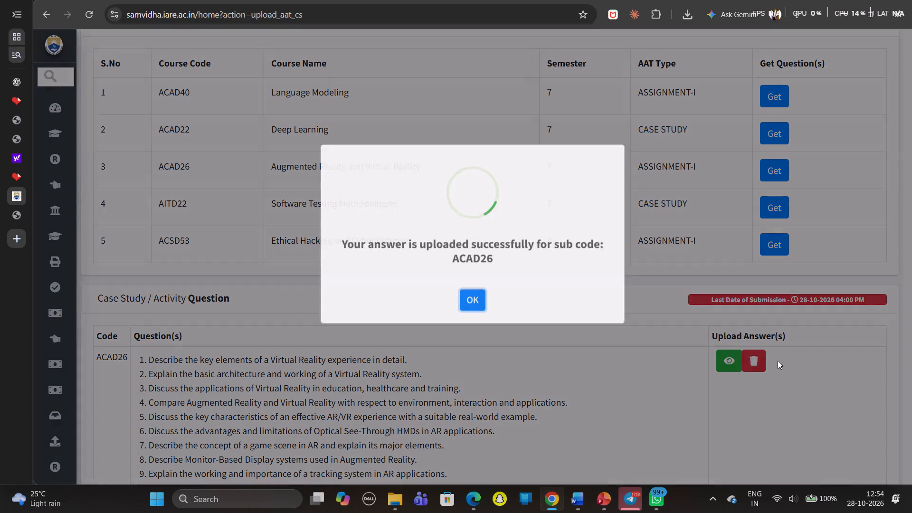
pyautogui.click(475, 329)
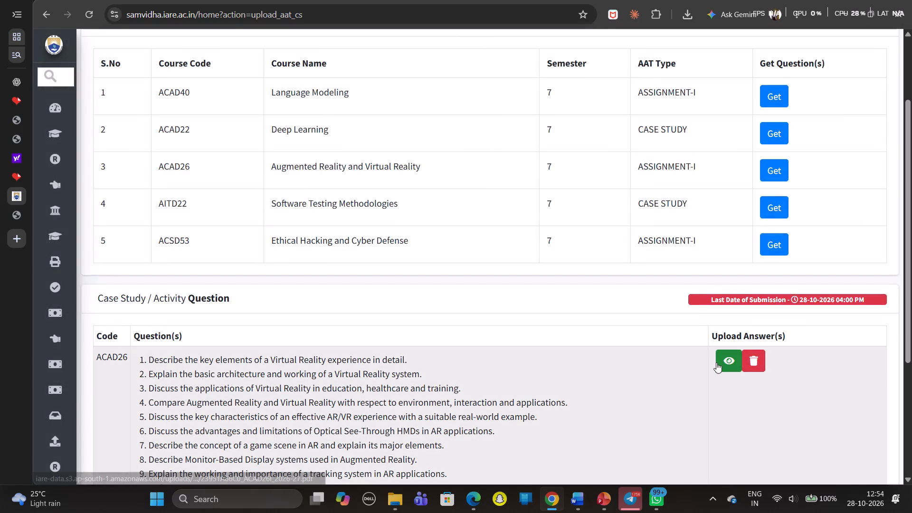
# Open the uploaded ACAD26 answer and examine its similarity report, cover page and assignment pages through to the end.
pyautogui.click(716, 362)
pyautogui.scroll(-2, 547, 330)
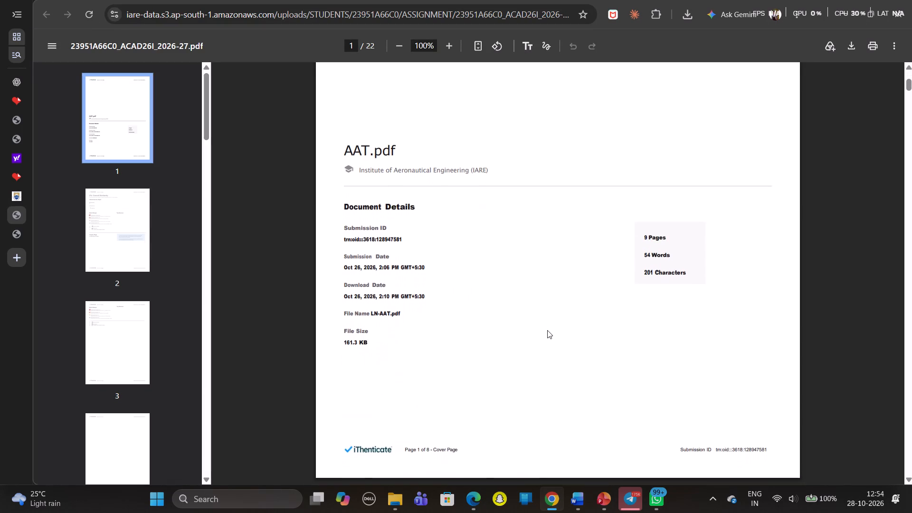
pyautogui.scroll(-1, 547, 330)
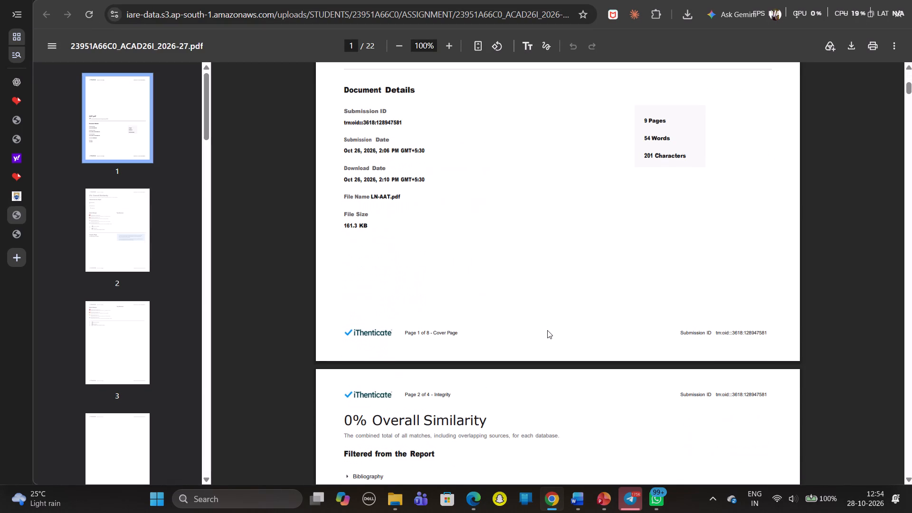
pyautogui.scroll(-11, 547, 330)
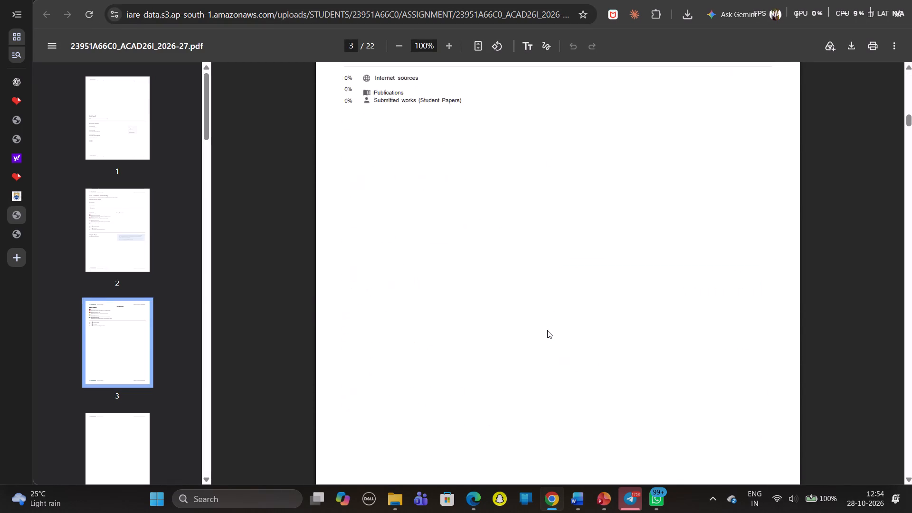
pyautogui.scroll(-4, 547, 330)
pyautogui.scroll(1, 547, 330)
pyautogui.scroll(-2, 547, 330)
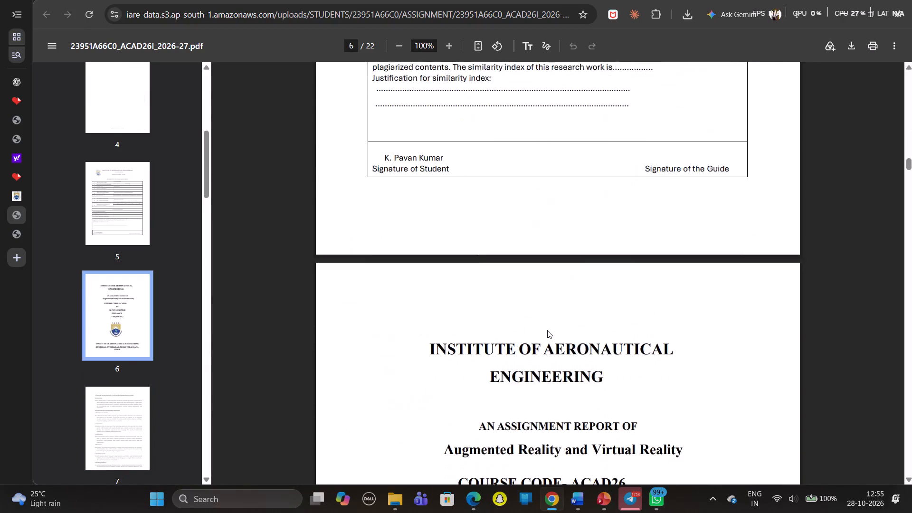
pyautogui.scroll(-2, 547, 330)
pyautogui.scroll(4, 547, 330)
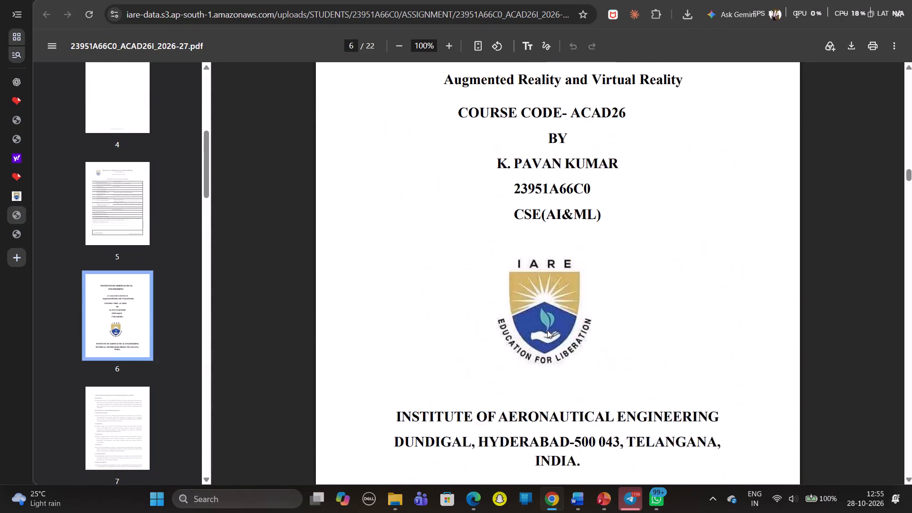
pyautogui.scroll(-1, 547, 330)
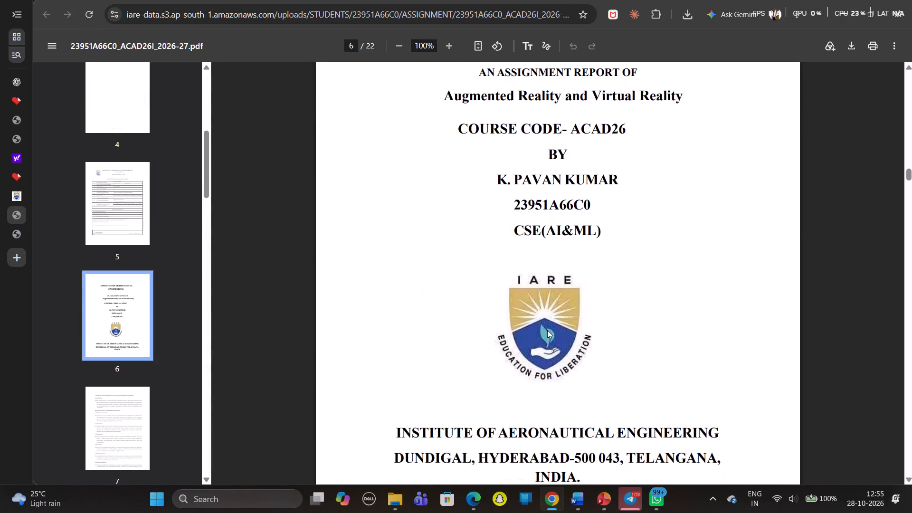
pyautogui.scroll(-7, 547, 330)
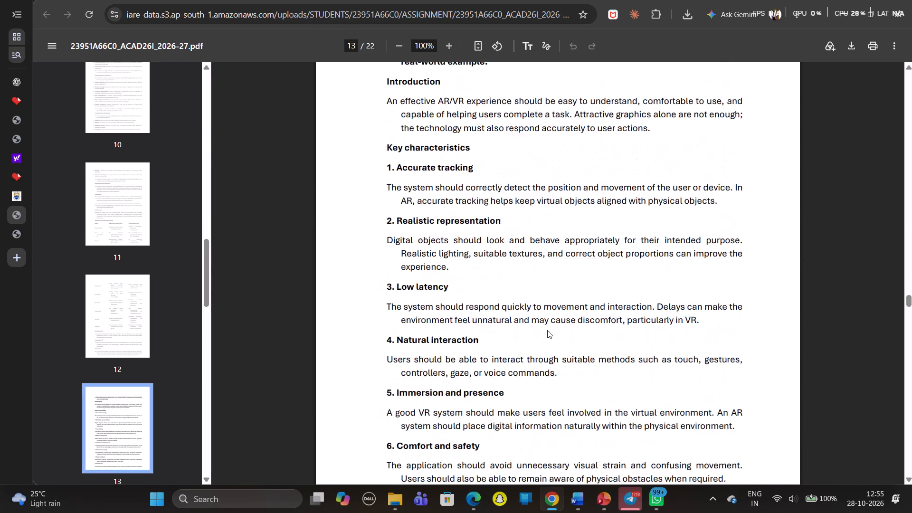
pyautogui.scroll(1, 547, 330)
pyautogui.scroll(-20, 547, 330)
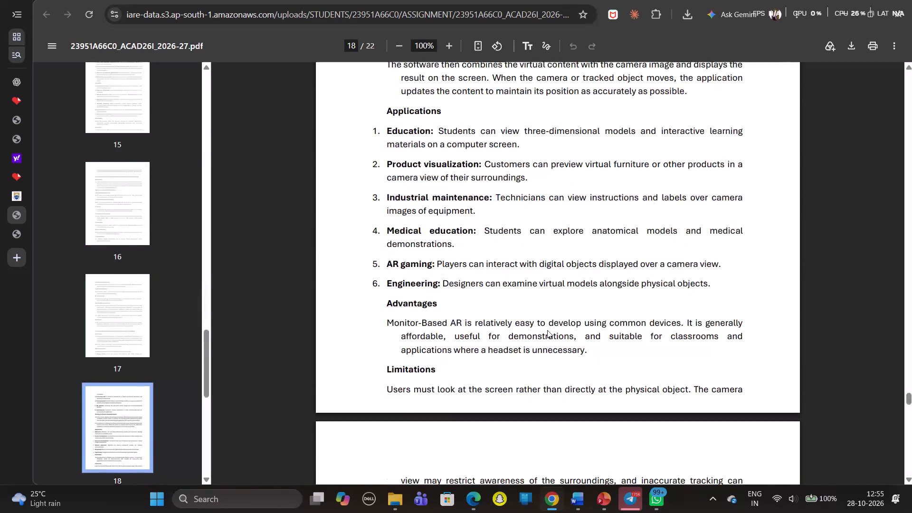
pyautogui.scroll(-3, 547, 330)
pyautogui.scroll(3, 547, 330)
pyautogui.scroll(-4, 547, 330)
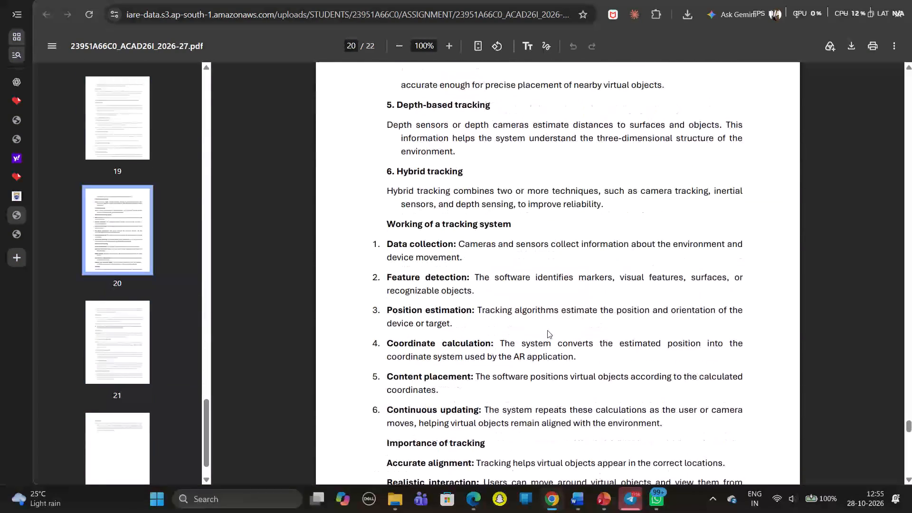
pyautogui.scroll(-1, 547, 330)
# Return to the portal's AAT-I page and get the assigned questions for the Ethical Hacking and Cyber Defense course.
pyautogui.click(16, 200)
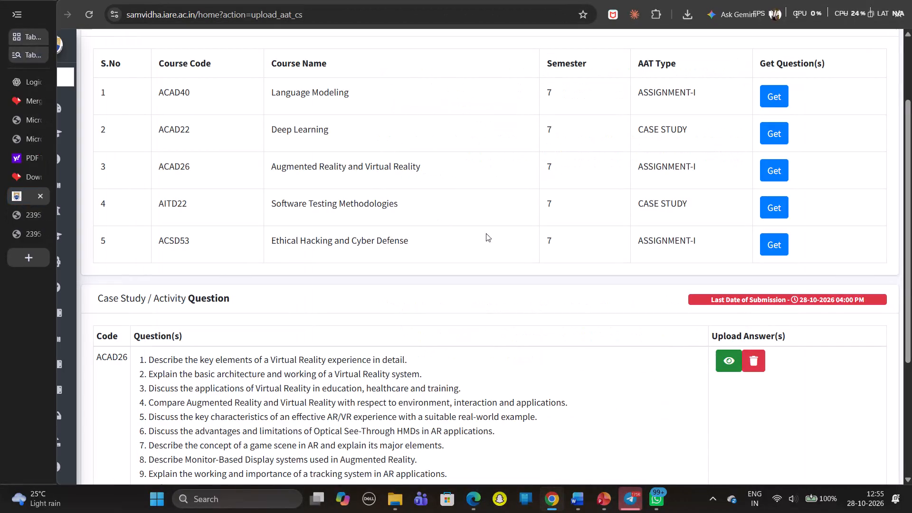
pyautogui.click(775, 237)
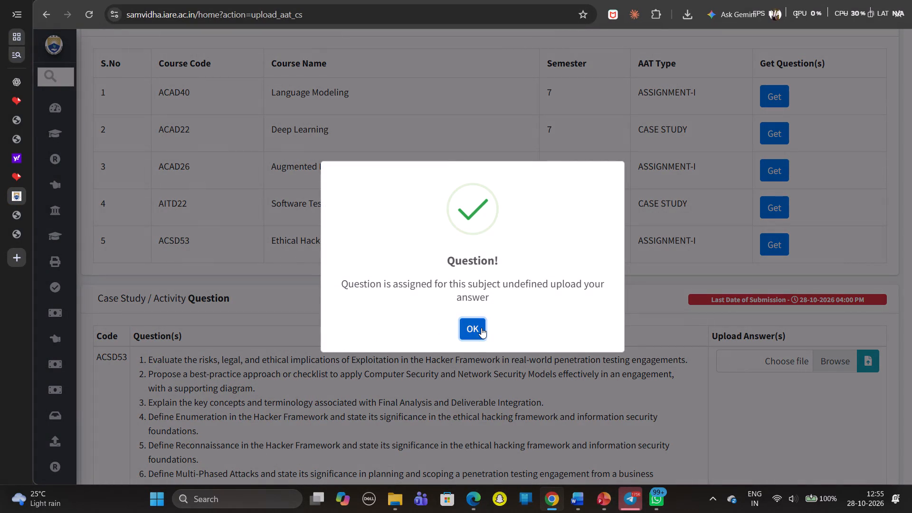
pyautogui.click(481, 328)
# Upload "AAT 1 ETHICAL_merged" from Downloads as the Ethical Hacking and Cyber Defense (ACSD53) answer.
pyautogui.click(828, 359)
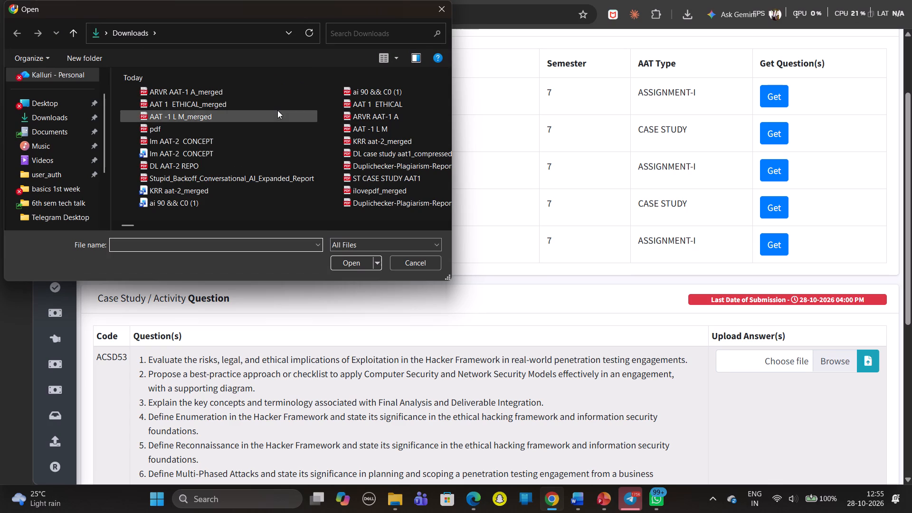
pyautogui.click(277, 105)
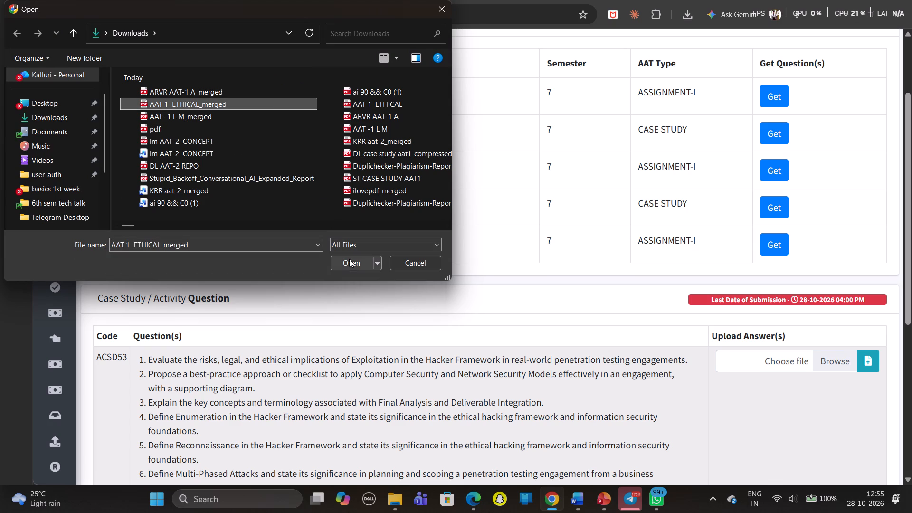
pyautogui.click(349, 259)
pyautogui.click(866, 361)
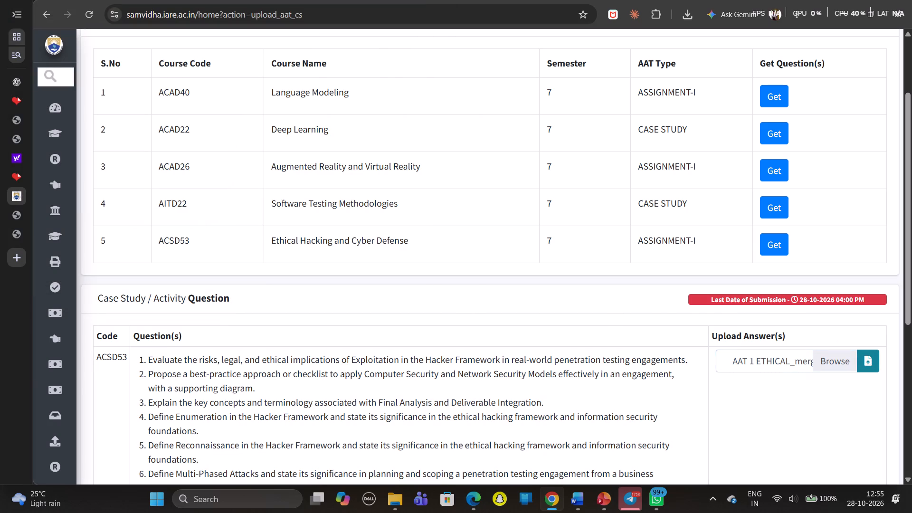
pyautogui.click(473, 324)
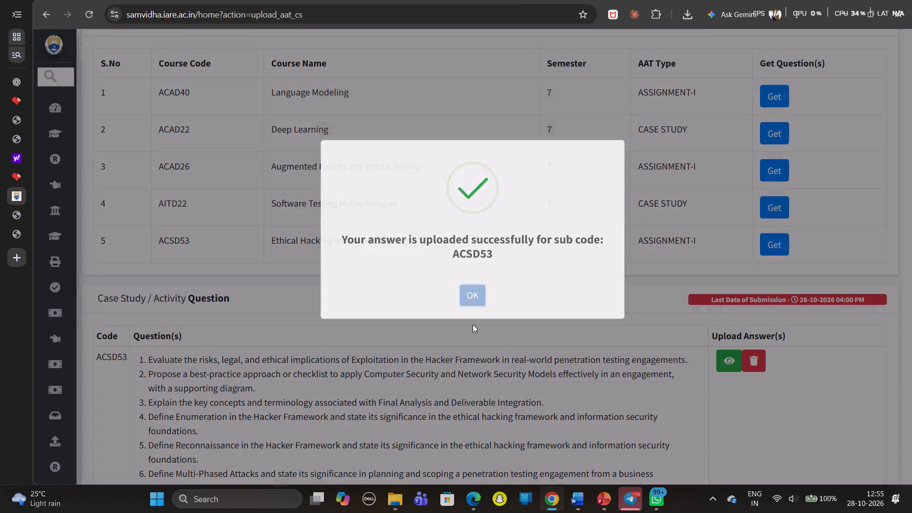
# Check the case study questions and upload status for the Deep Learning and Software Testing Methodologies courses.
pyautogui.click(786, 141)
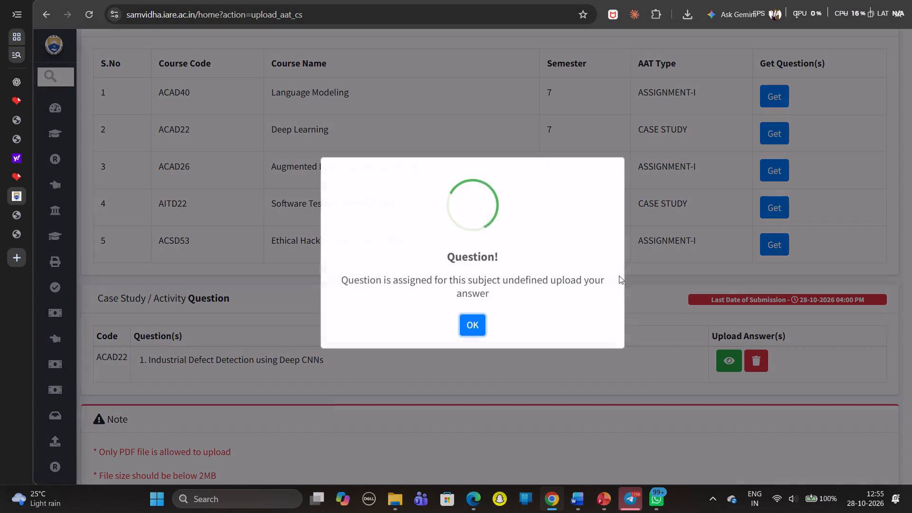
pyautogui.click(473, 323)
pyautogui.click(775, 216)
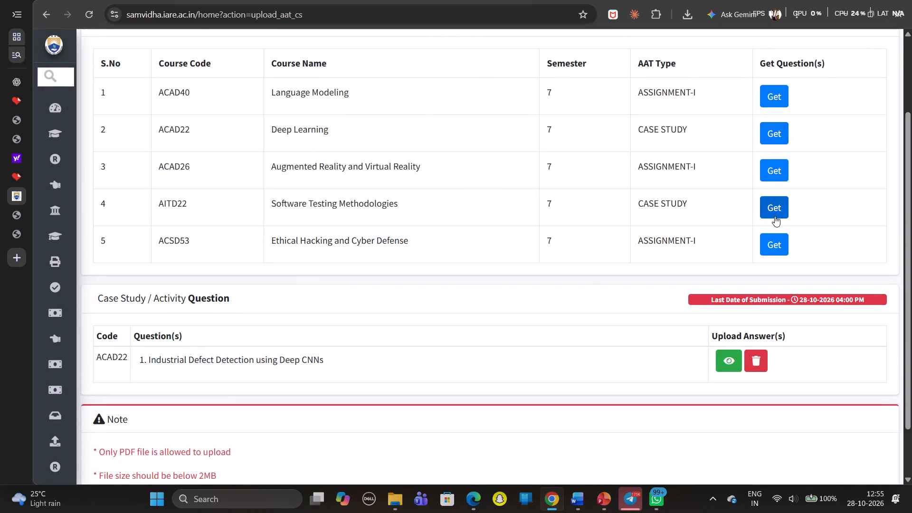
pyautogui.click(469, 328)
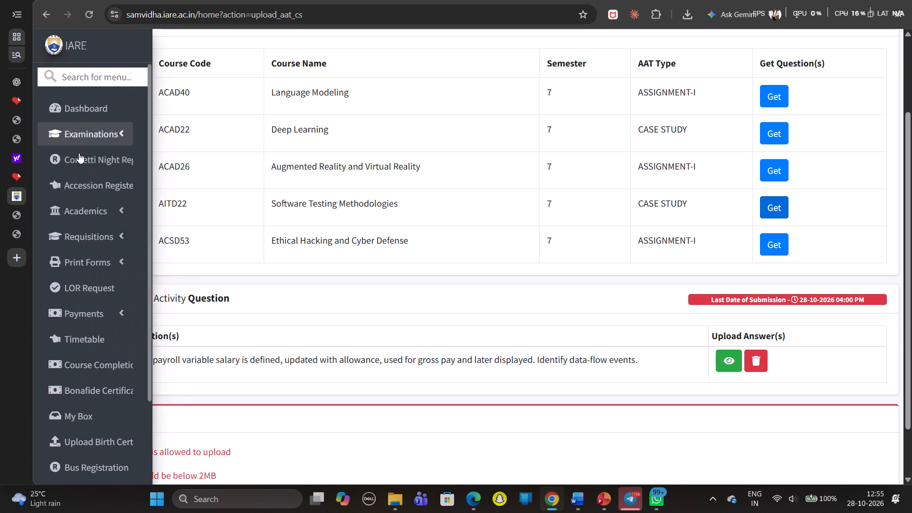
# Open the AAT (Concept Video) uploads page and check the submissions for Augmented Reality and Virtual Reality and Software Testing Methodologies.
pyautogui.scroll(-1, 109, 421)
pyautogui.click(108, 426)
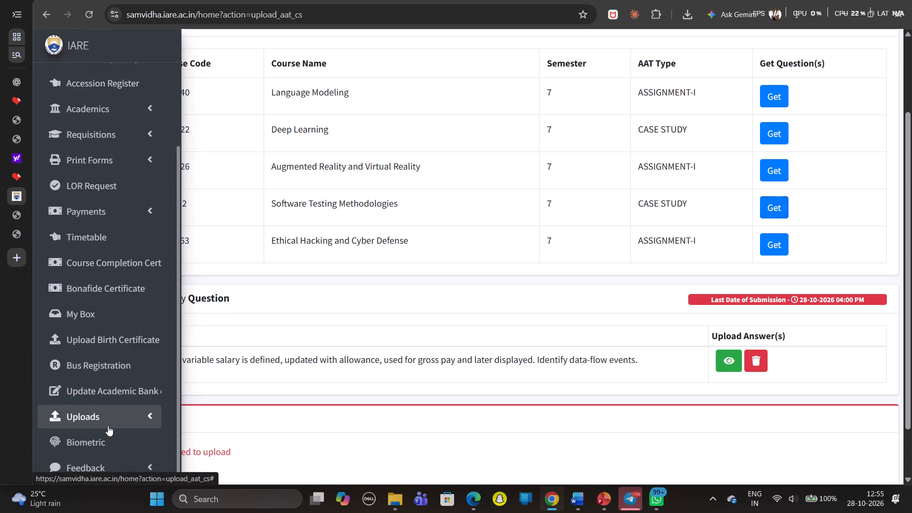
pyautogui.scroll(-2, 108, 426)
pyautogui.click(97, 403)
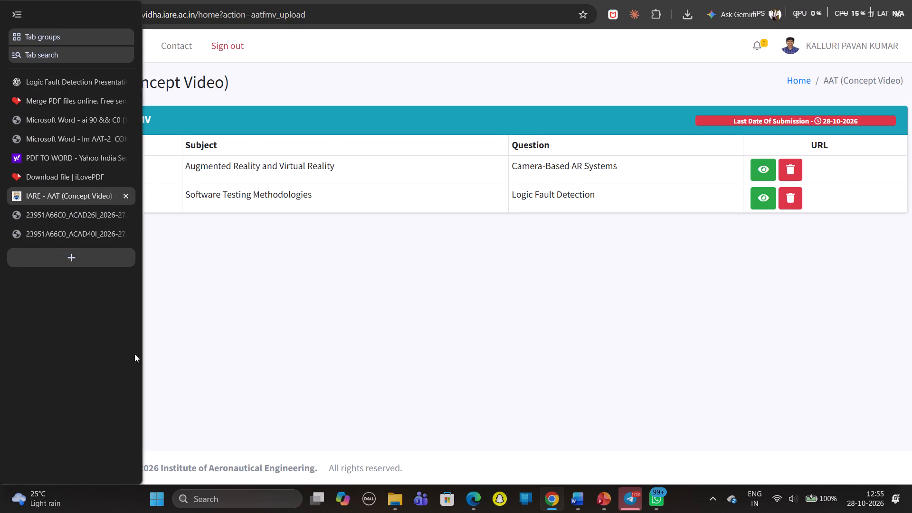
# Open the AAT-II uploads page and check the assigned project and upload status for Language Modeling (ACAD40) and Deep Learning (ACAD22).
pyautogui.scroll(-2, 53, 332)
pyautogui.click(121, 429)
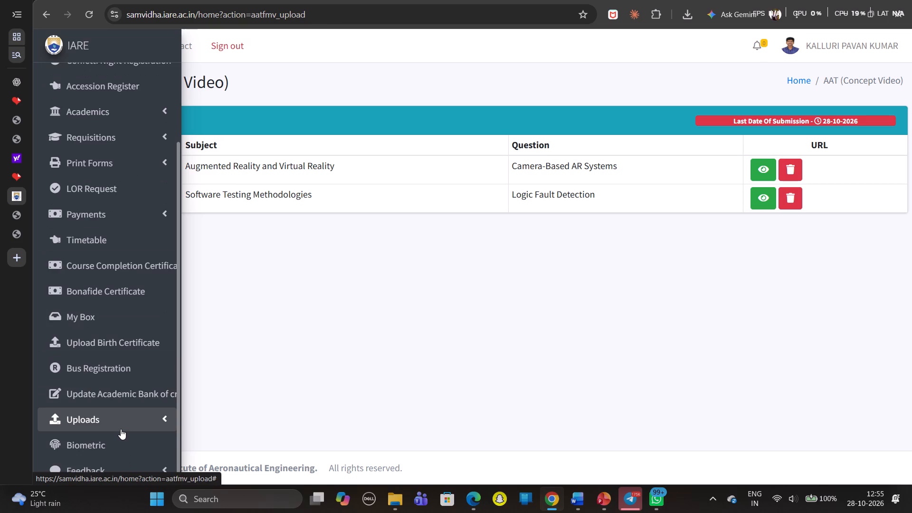
pyautogui.scroll(-2, 121, 429)
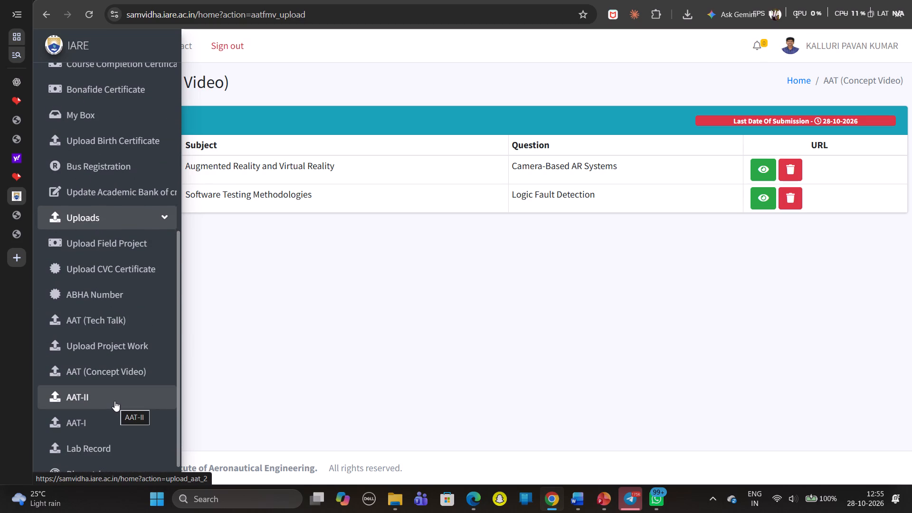
pyautogui.click(114, 401)
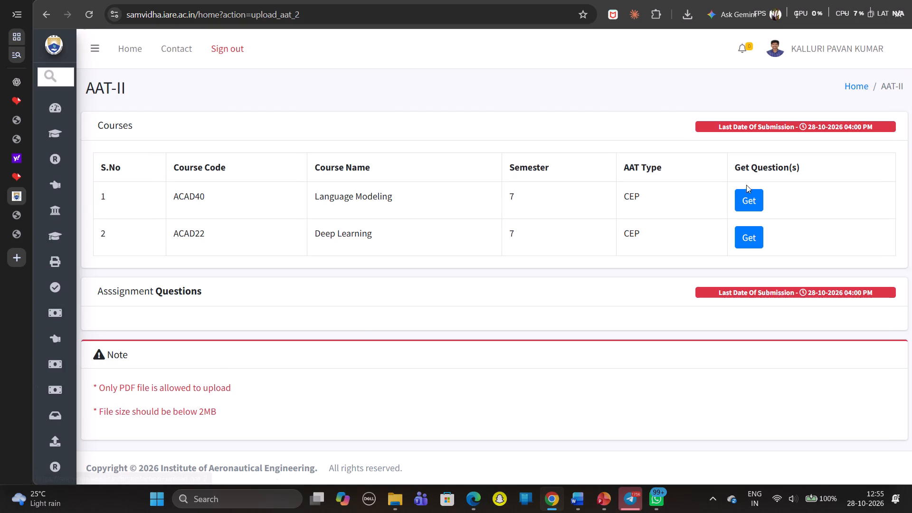
pyautogui.click(742, 193)
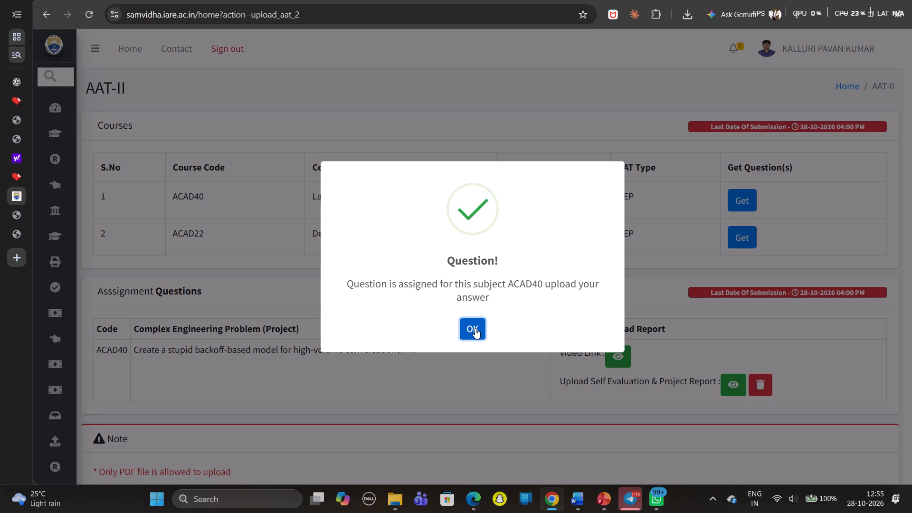
pyautogui.click(475, 328)
pyautogui.click(732, 237)
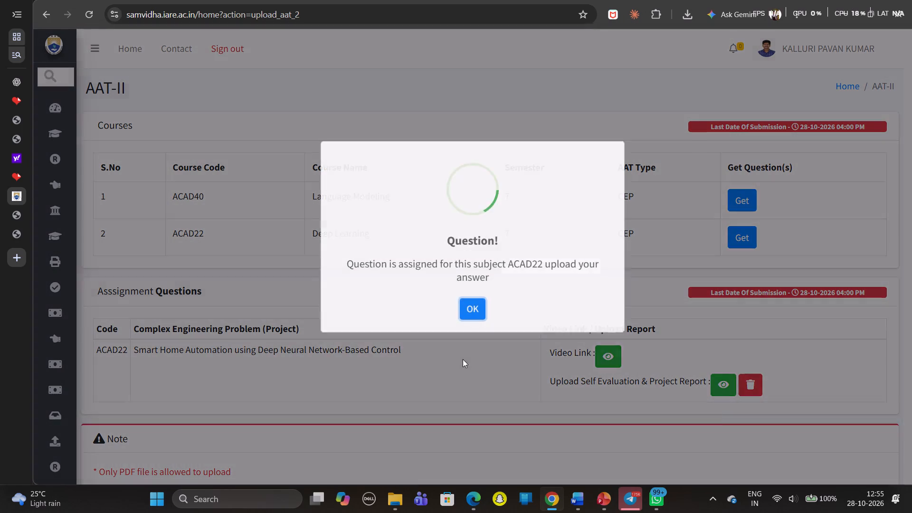
pyautogui.click(465, 318)
pyautogui.click(465, 320)
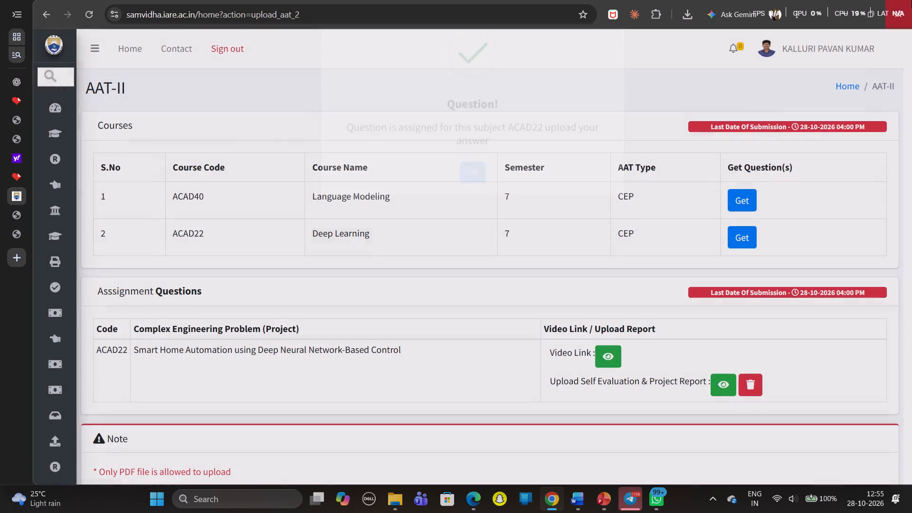
# Close the portal's browser window and the "In" Word document, saving the document's changes.
pyautogui.click(911, 0)
pyautogui.click(911, 0)
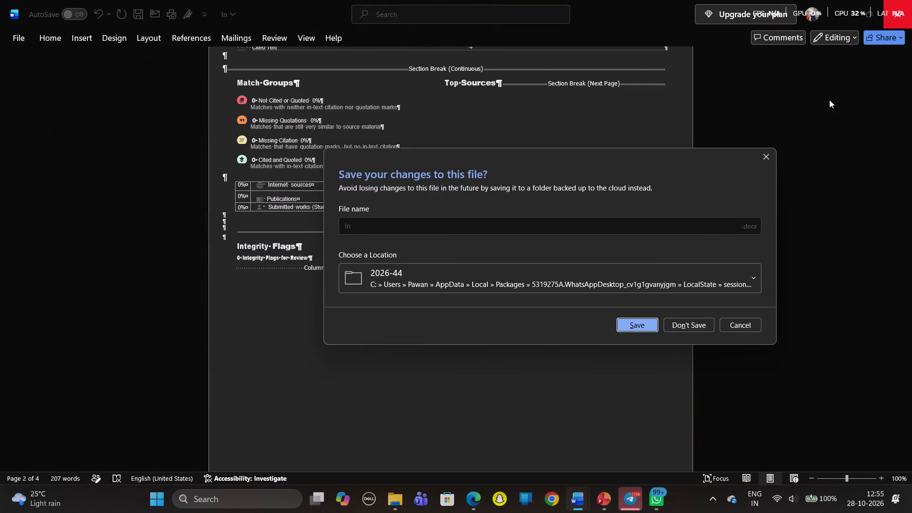
pyautogui.click(642, 324)
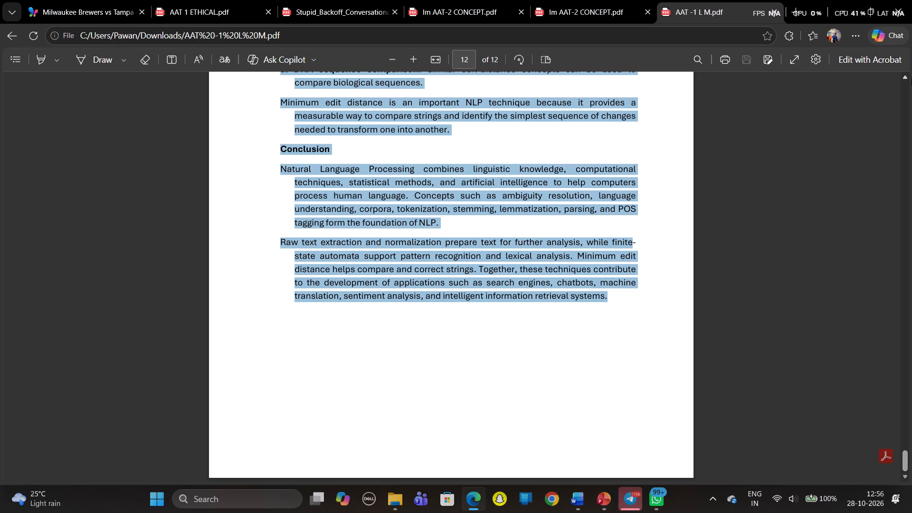
# Close the remaining work windows: the Edge PDFs, the Downloads folder and the "Im AAT-2 CONCEPT" Word document.
pyautogui.click(911, 0)
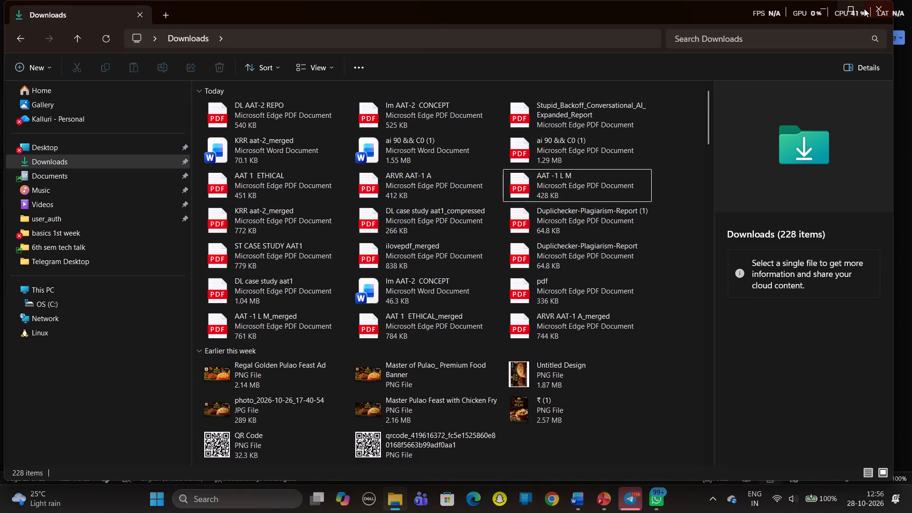
pyautogui.click(883, 8)
pyautogui.click(898, 6)
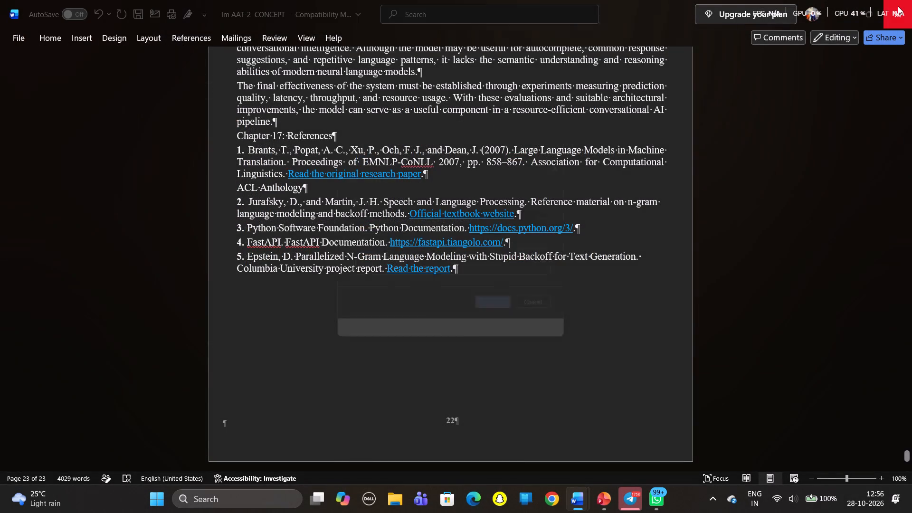
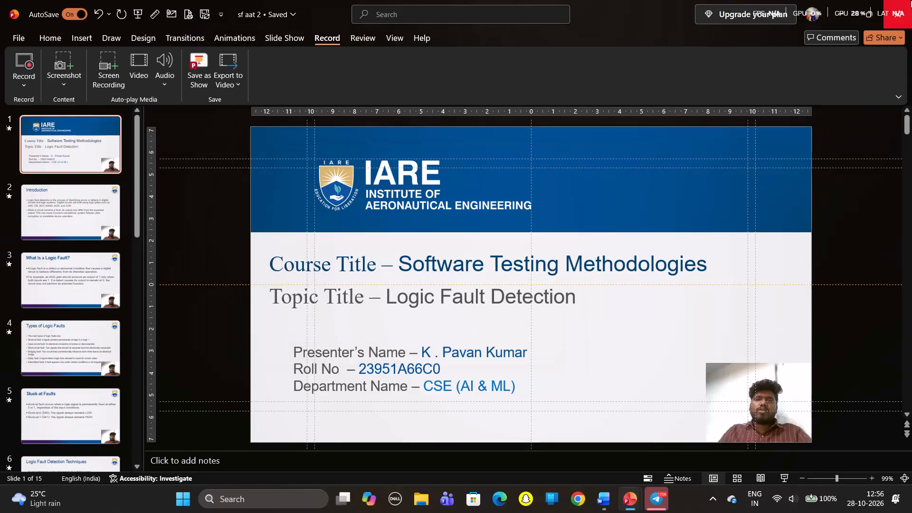
# Close the four open AAT-2 PowerPoint presentations and the "ai 90 && C0 (1)" Word document, saving the document's changes.
pyautogui.click(911, 0)
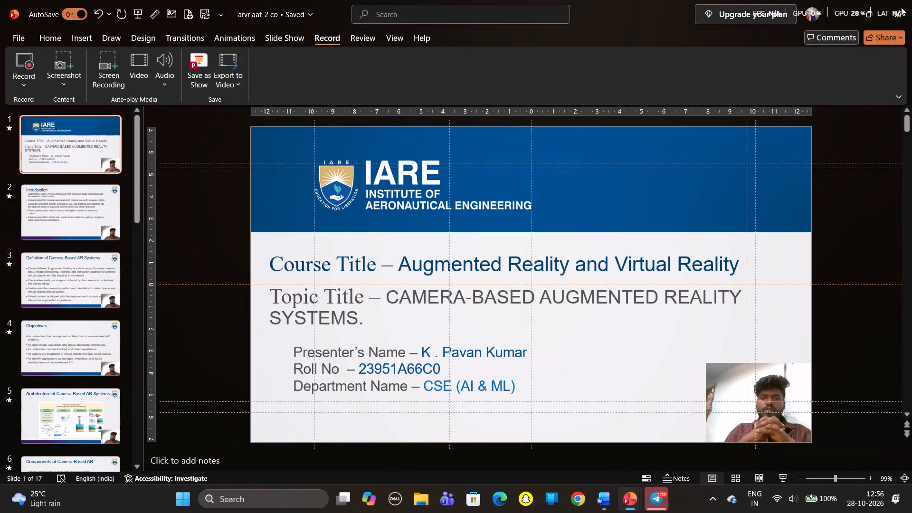
pyautogui.click(900, 5)
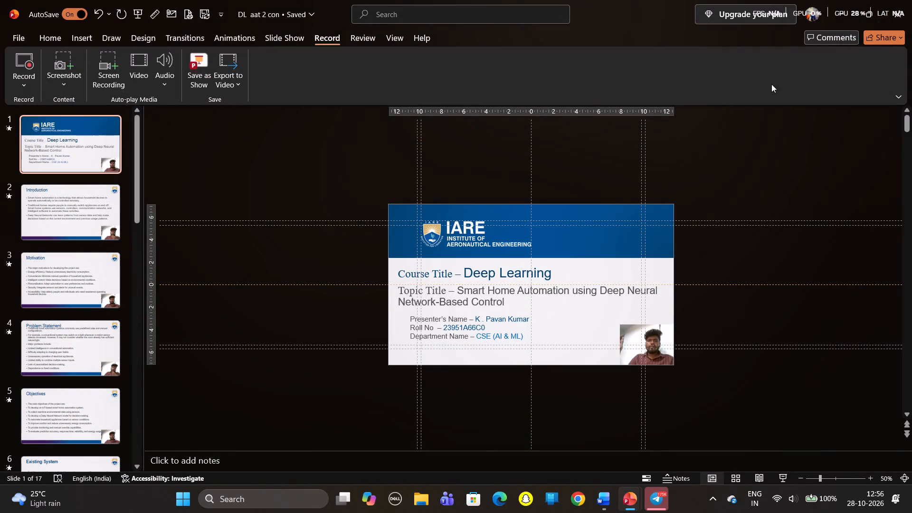
pyautogui.click(890, 9)
pyautogui.click(890, 9)
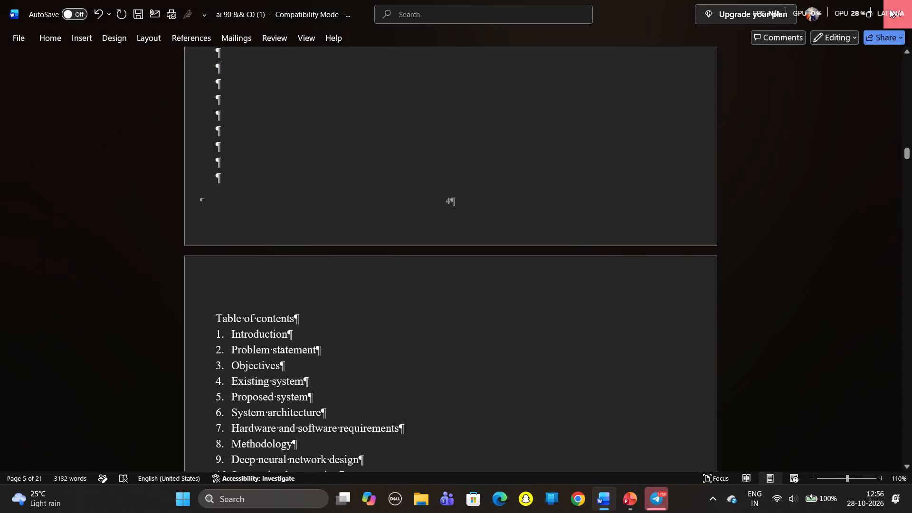
pyautogui.click(911, 12)
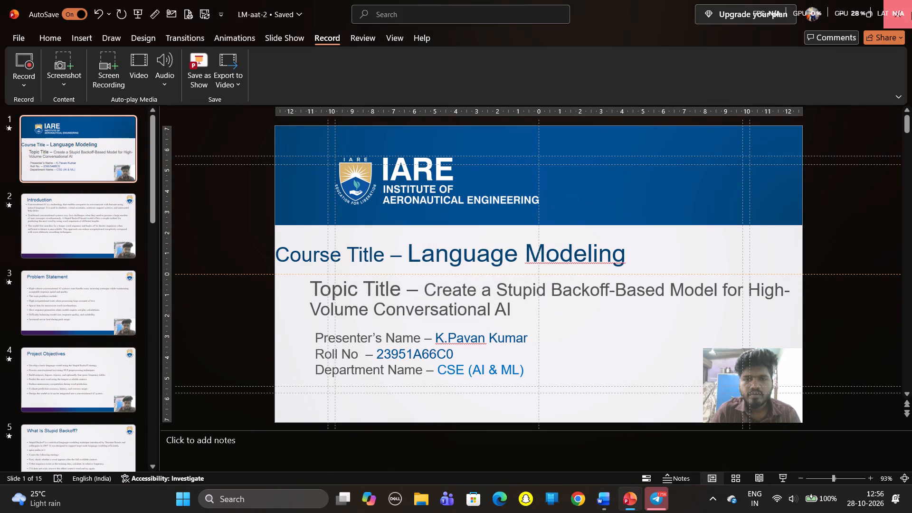
pyautogui.click(456, 331)
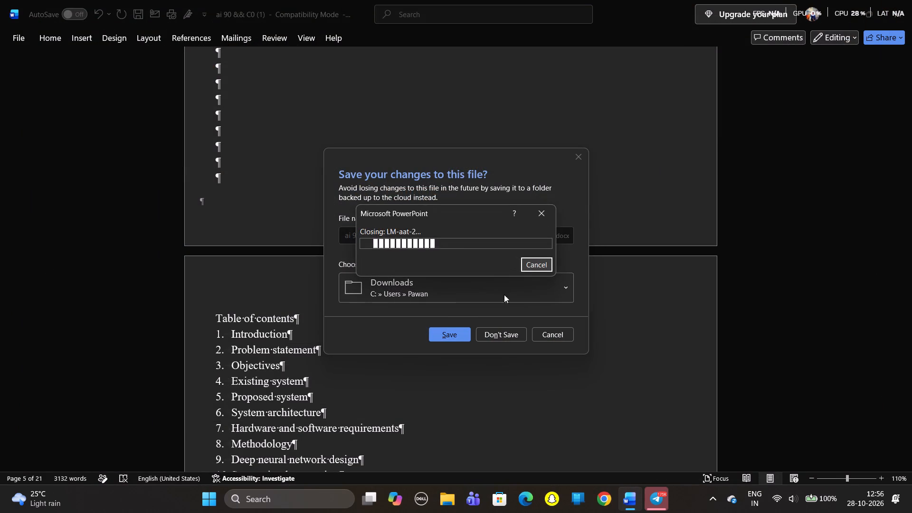
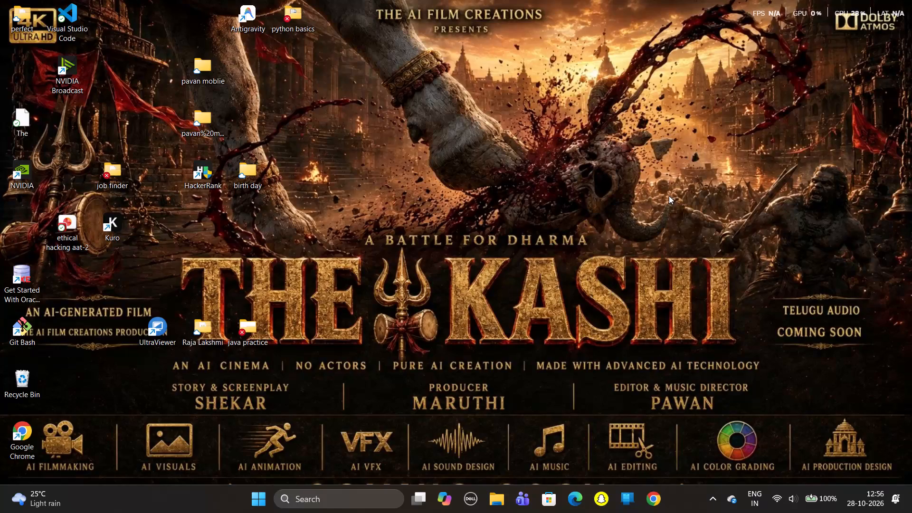
# Open the Shut Down Windows dialog from the desktop.
pyautogui.hotkey('alt', 'F4')
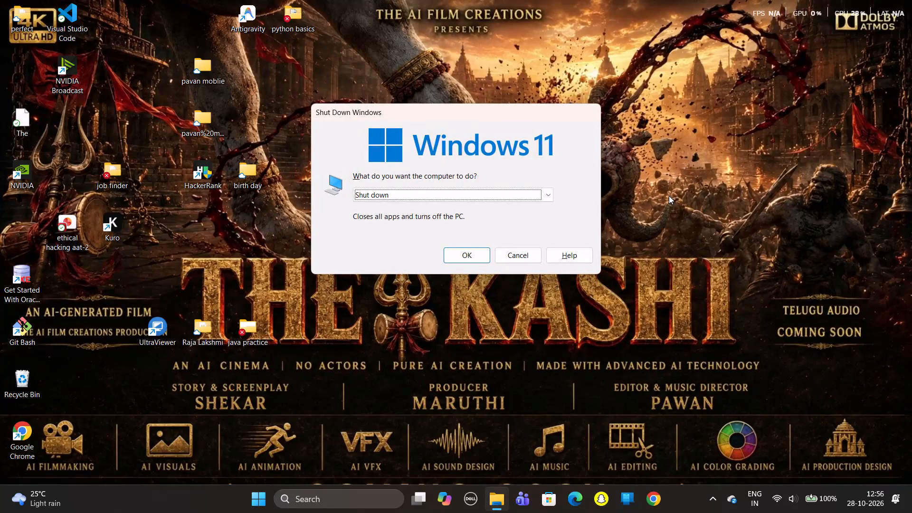